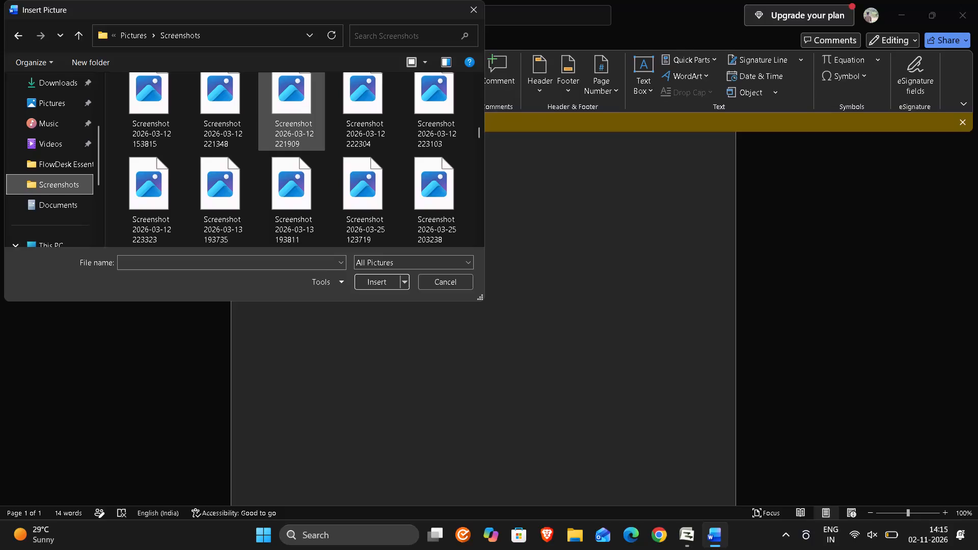
pyautogui.scroll(-20, 307, 108)
pyautogui.scroll(-20, 307, 108)
pyautogui.scroll(-20, 307, 108)
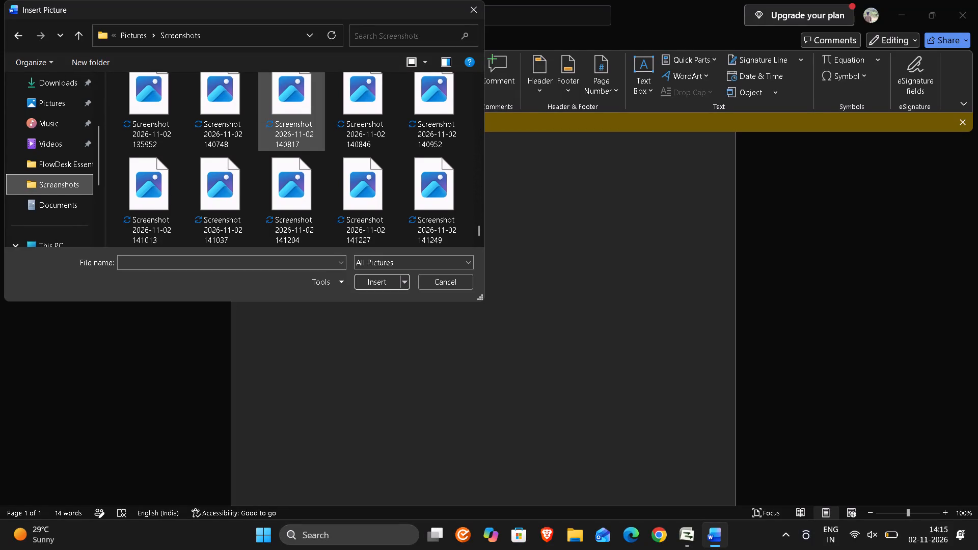
pyautogui.click(441, 211)
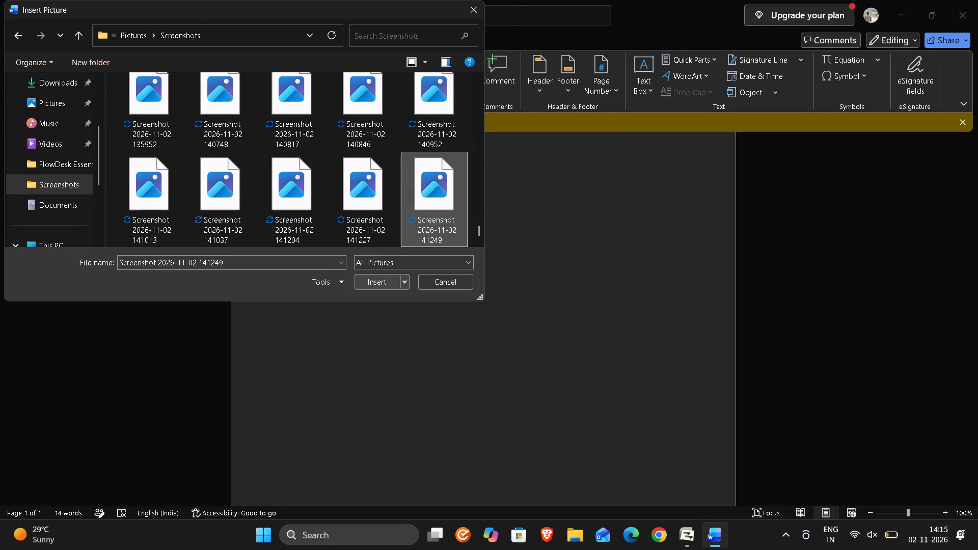
pyautogui.click(369, 281)
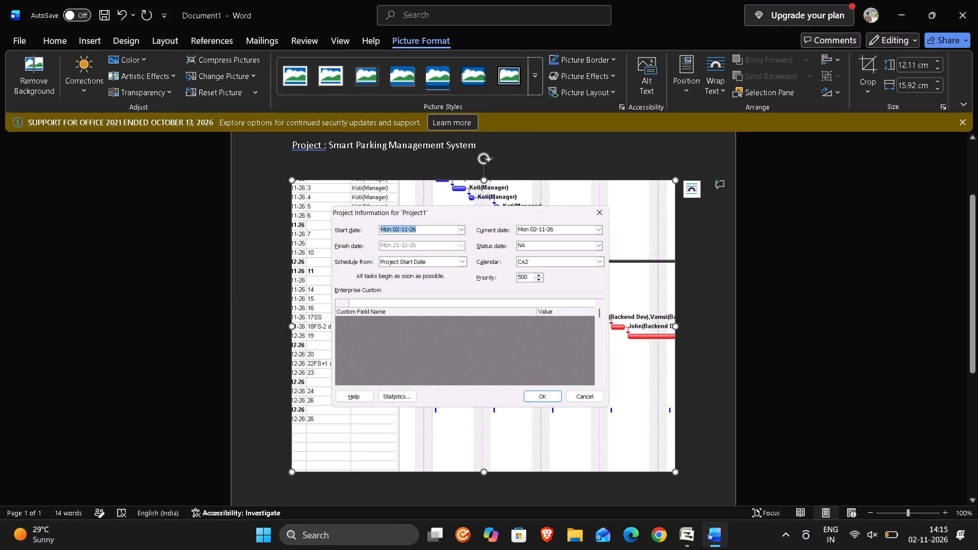
# Add the heading "Project Information:" on a new line directly above the inserted picture.
pyautogui.click(575, 168)
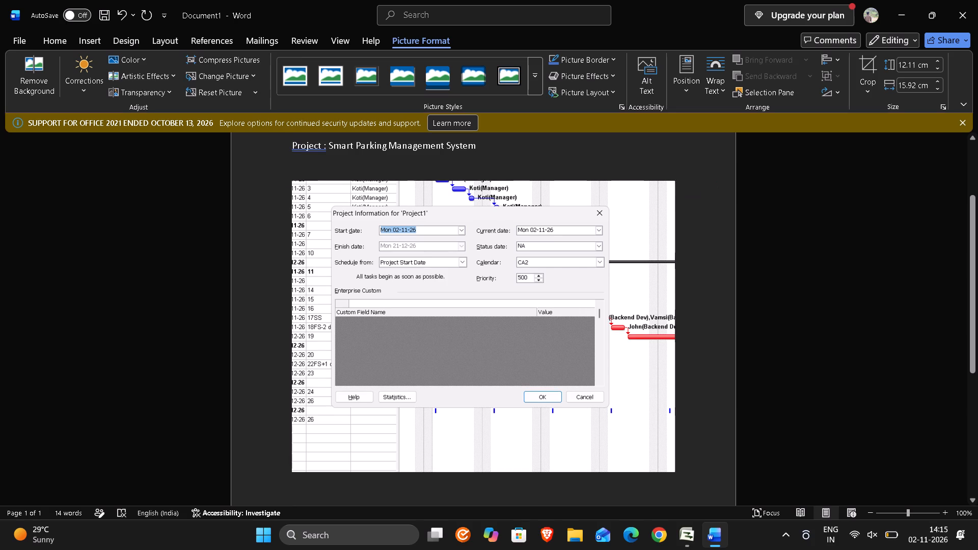
pyautogui.press('Return')
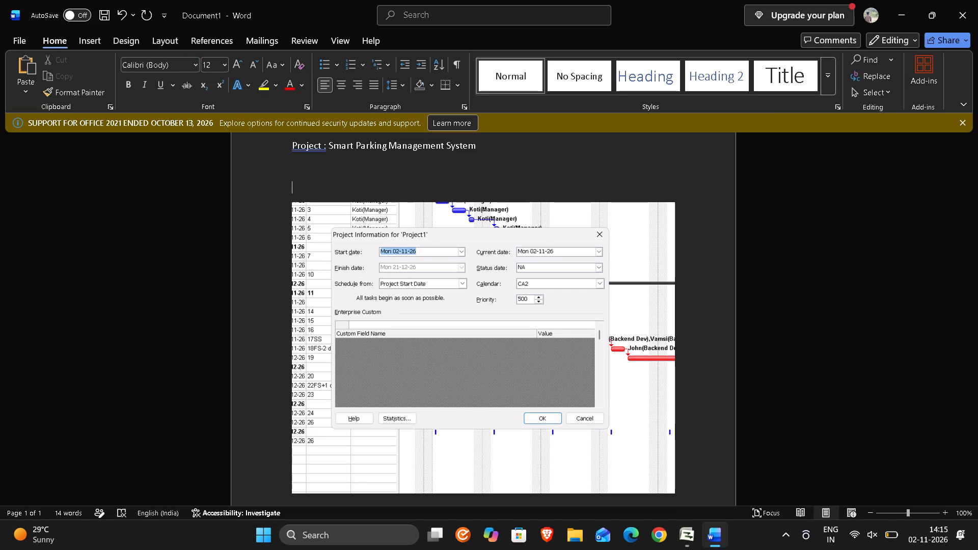
pyautogui.write('Project Information')
pyautogui.hotkey('shift', ':')
# Add the heading "Calendar:" below the Project Information picture, after blank lines, and start a new line under it.
pyautogui.press('Down')
pyautogui.press('Down')
pyautogui.press('Down')
pyautogui.press('Down')
pyautogui.press('Down')
pyautogui.press('Down')
pyautogui.press('Down')
pyautogui.press('Down')
pyautogui.click(697, 322)
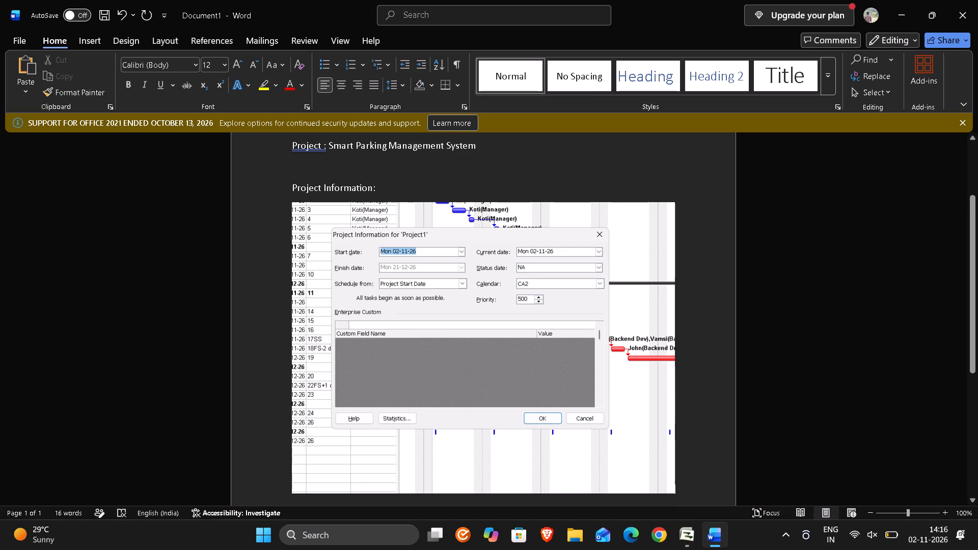
pyautogui.scroll(-3, 697, 322)
pyautogui.click(566, 310)
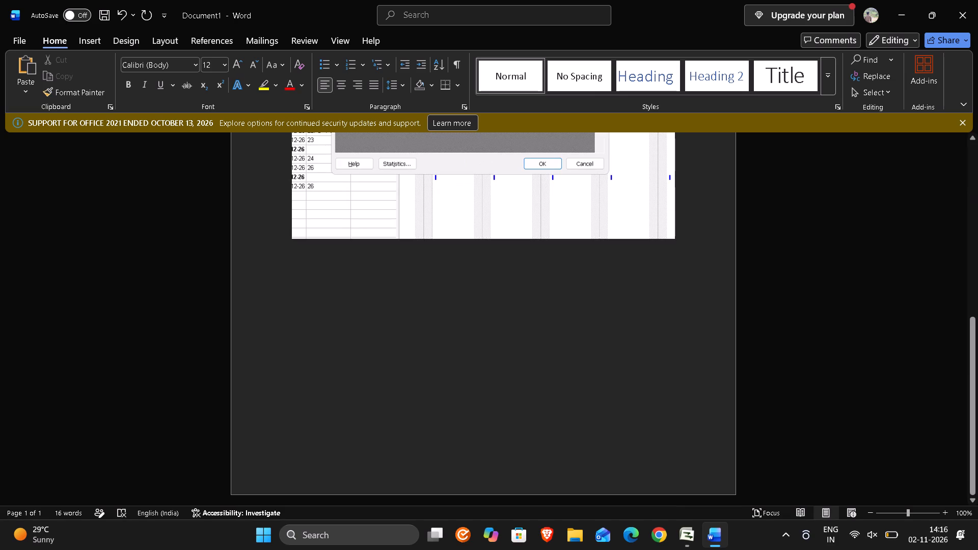
pyautogui.press('Down')
pyautogui.press('Down')
pyautogui.press('Return')
pyautogui.press('Return')
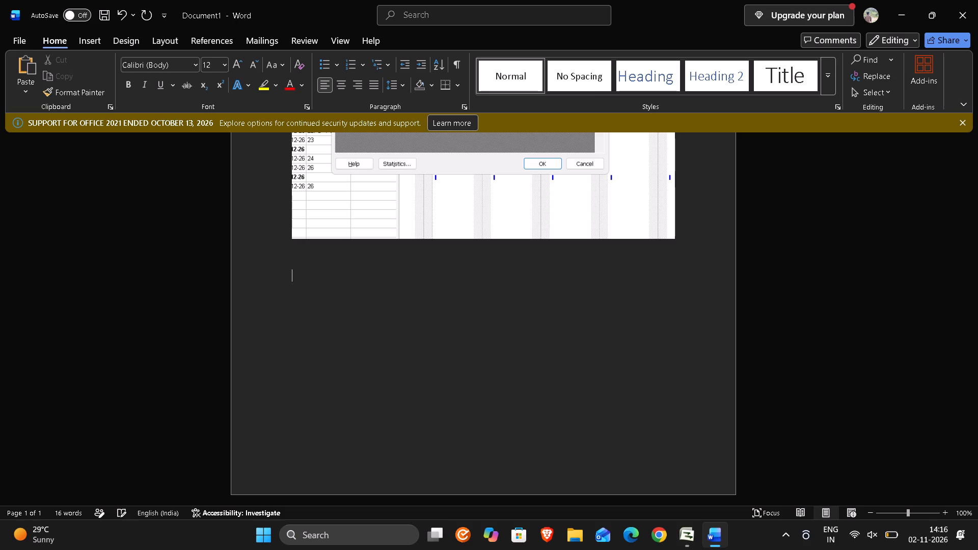
pyautogui.press('Return')
pyautogui.write('Calendar')
pyautogui.hotkey('shift', ':')
pyautogui.press('Return')
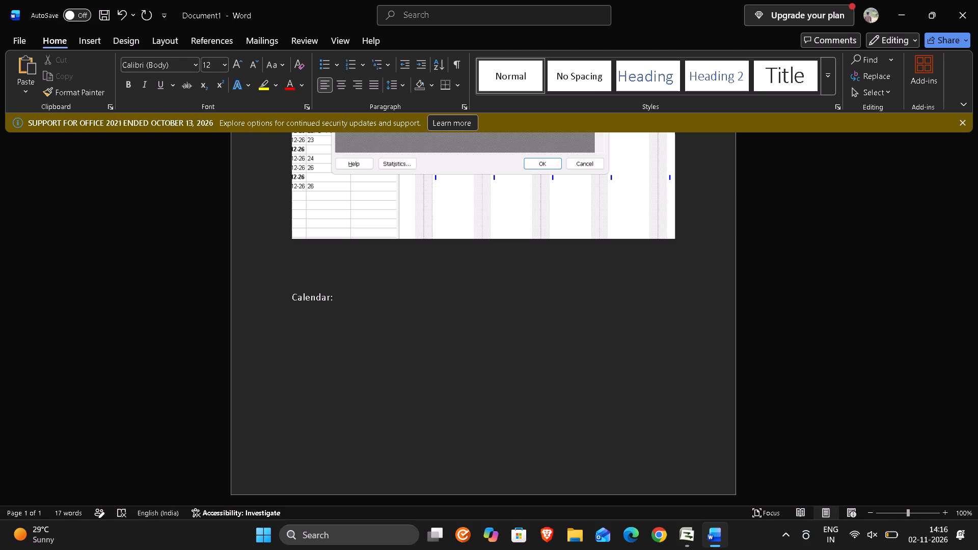
pyautogui.click(96, 37)
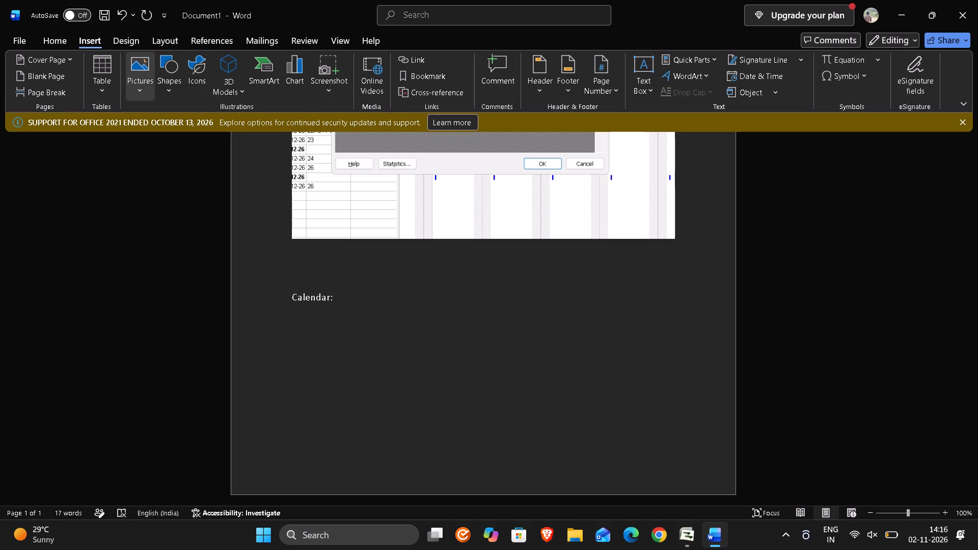
pyautogui.click(143, 61)
pyautogui.click(181, 131)
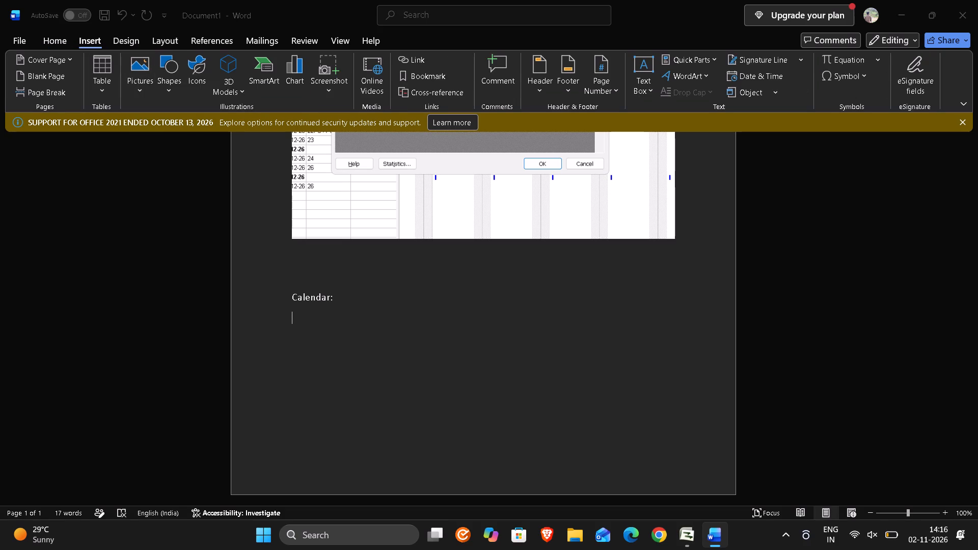
pyautogui.scroll(-20, 348, 167)
pyautogui.scroll(-20, 348, 167)
pyautogui.scroll(-20, 348, 167)
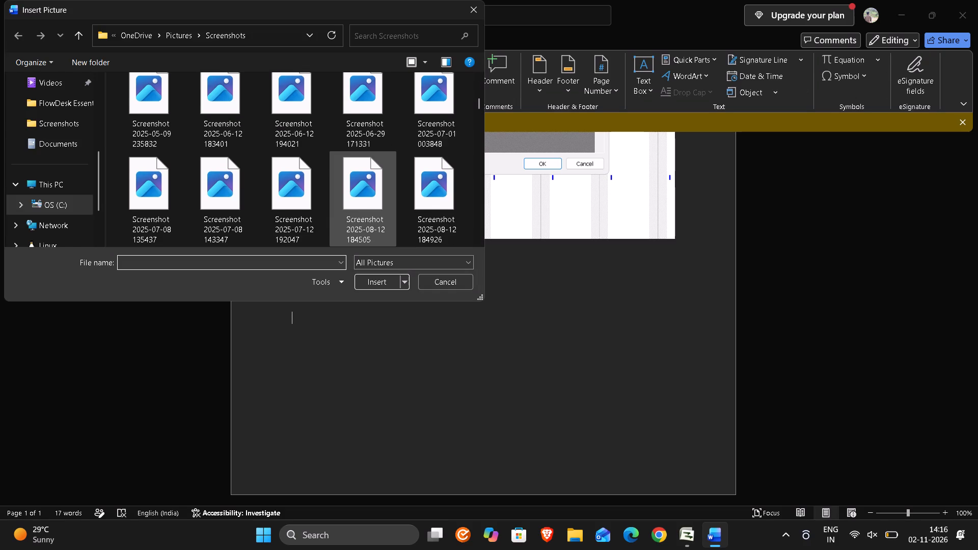
pyautogui.scroll(-20, 348, 167)
pyautogui.scroll(-20, 348, 167)
pyautogui.scroll(-20, 348, 167)
pyautogui.scroll(-20, 348, 167)
pyautogui.scroll(-20, 348, 167)
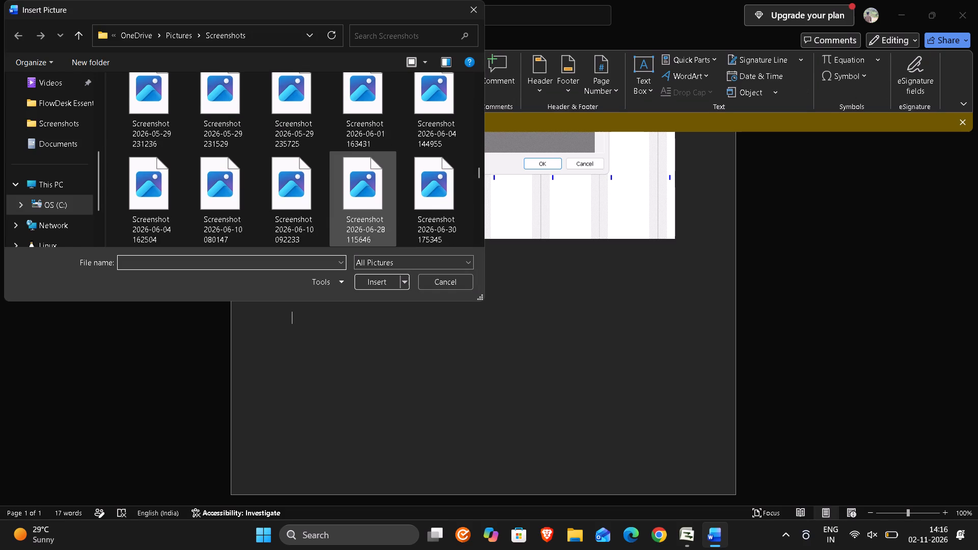
pyautogui.scroll(-20, 348, 167)
pyautogui.scroll(-20, 348, 167)
pyautogui.scroll(-20, 348, 167)
pyautogui.scroll(-7, 348, 167)
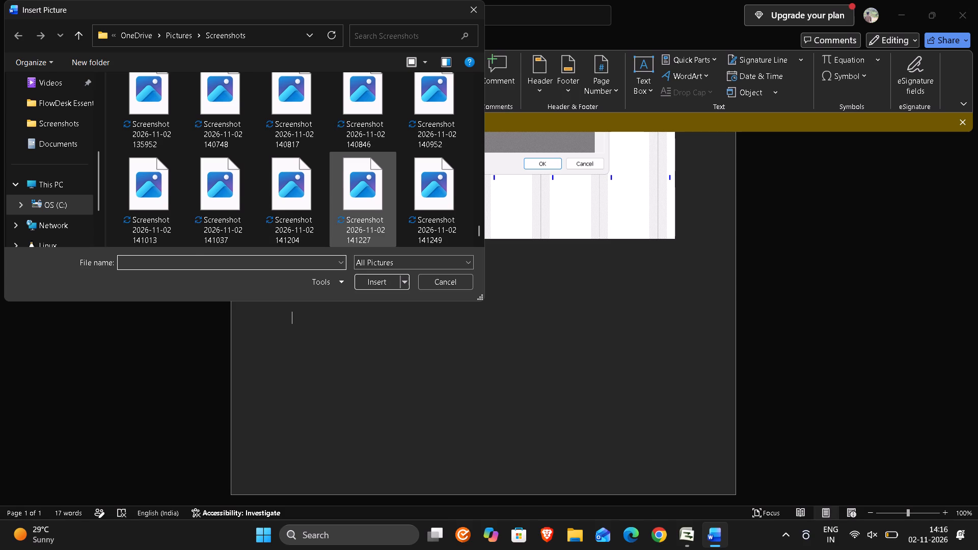
pyautogui.click(360, 186)
pyautogui.click(365, 286)
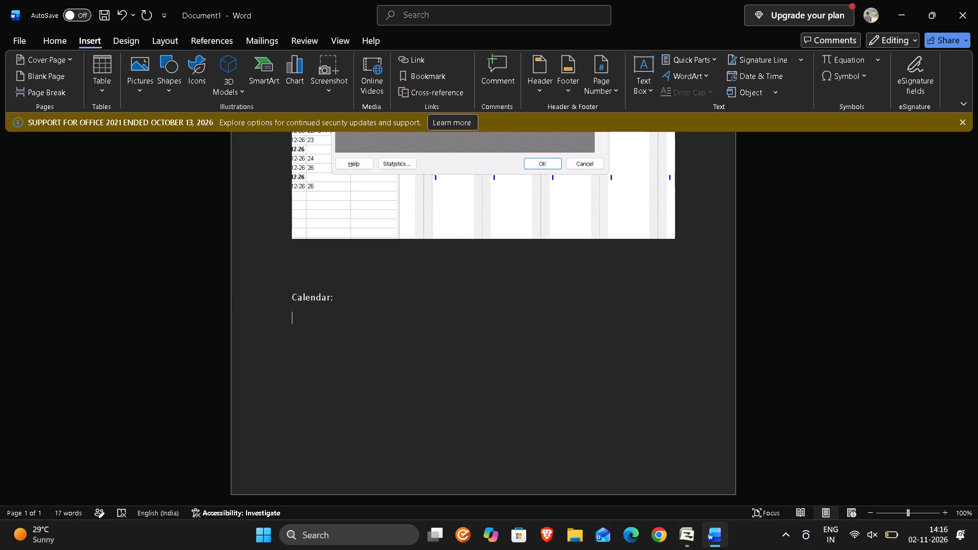
# Remove one blank line between the Project Information picture and the Calendar heading.
pyautogui.scroll(1, 556, 228)
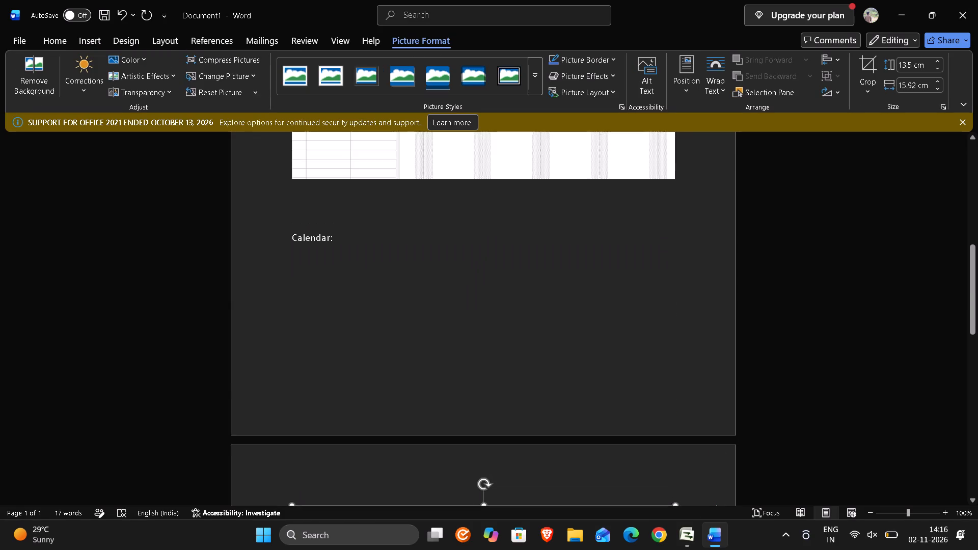
pyautogui.scroll(1, 556, 228)
pyautogui.click(361, 227)
pyautogui.scroll(4, 395, 225)
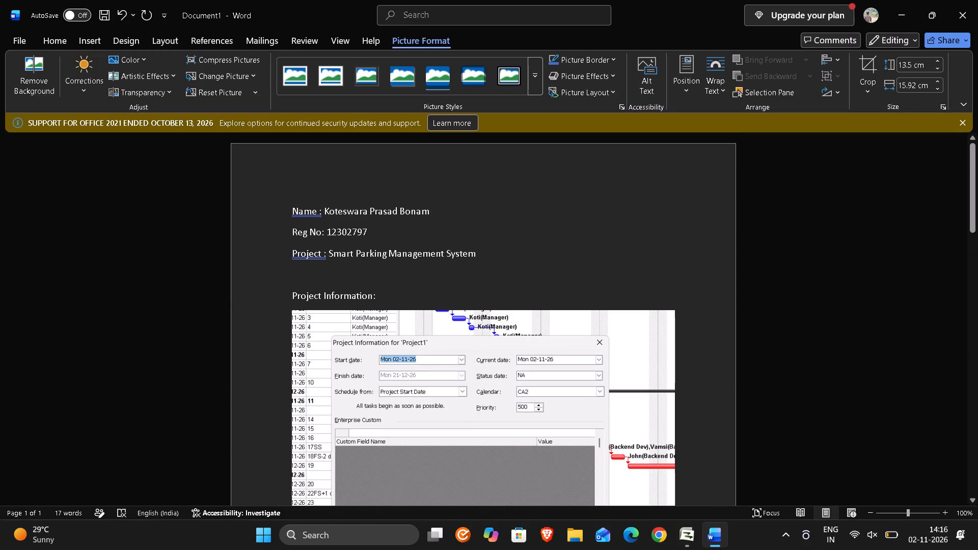
pyautogui.scroll(-2, 327, 255)
pyautogui.click(324, 398)
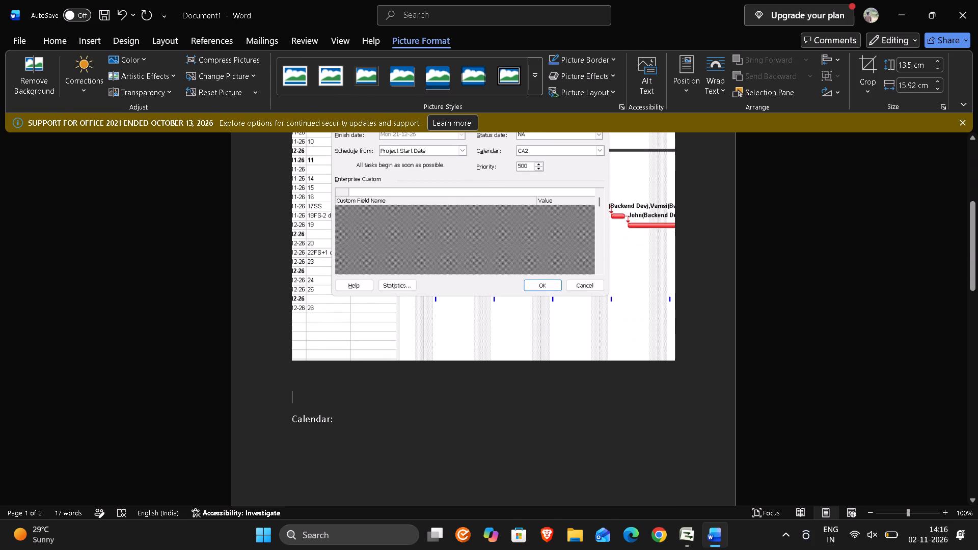
pyautogui.press('BackSpace')
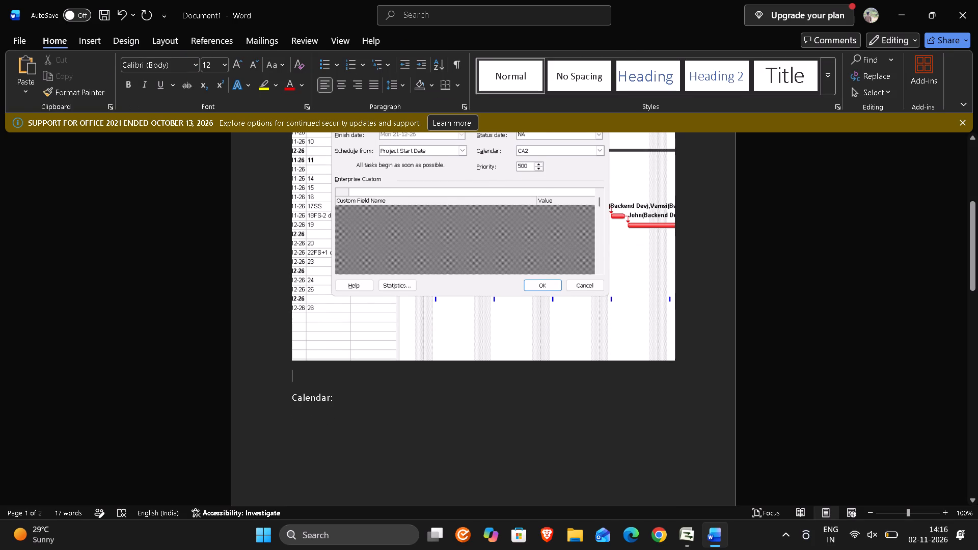
# Join the calendar picture to the Calendar heading's paragraph so both sit together on page 2.
pyautogui.click(335, 425)
pyautogui.scroll(-2, 335, 425)
pyautogui.click(303, 419)
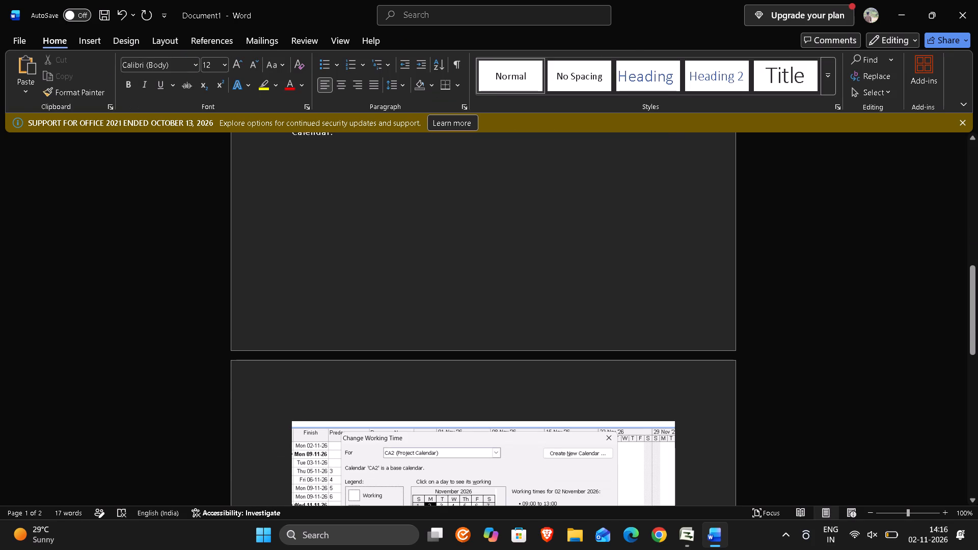
pyautogui.click(305, 411)
pyautogui.press('BackSpace')
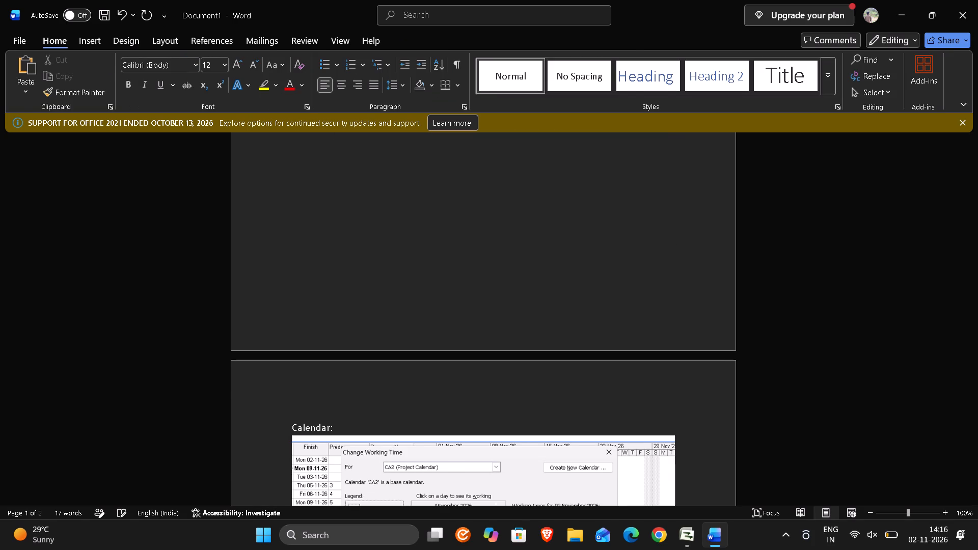
# Examine the layout of both pages, including the Project Information and Calendar pictures.
pyautogui.scroll(3, 472, 377)
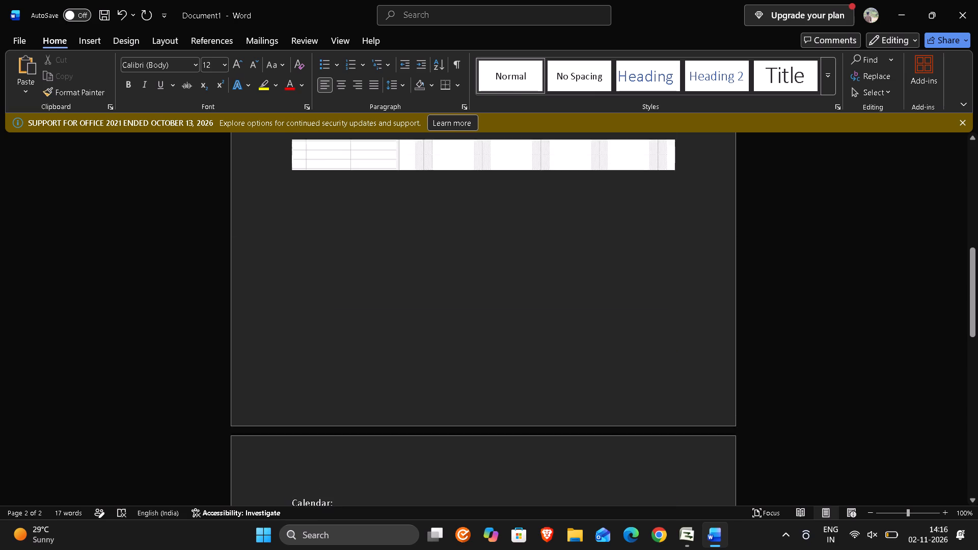
pyautogui.scroll(8, 472, 377)
pyautogui.scroll(-1, 472, 377)
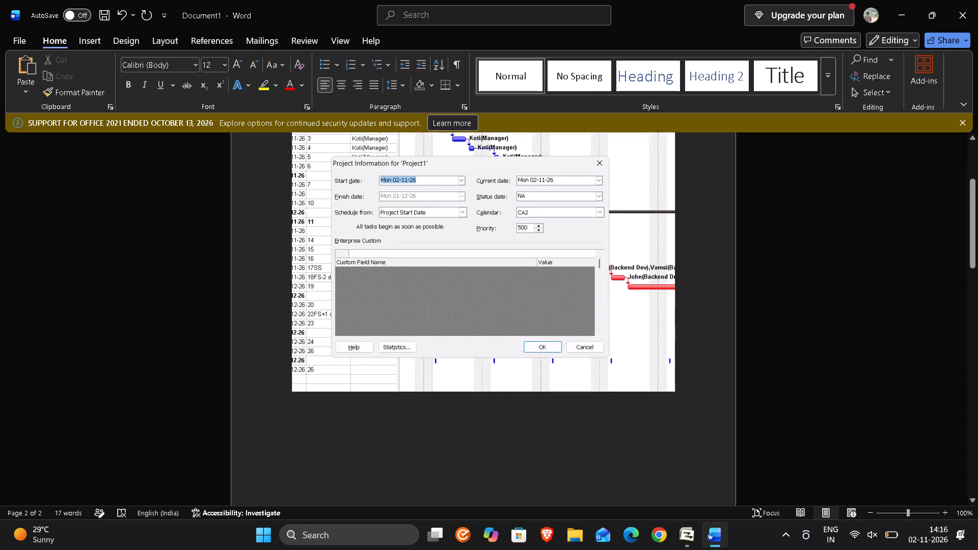
pyautogui.scroll(-5, 472, 377)
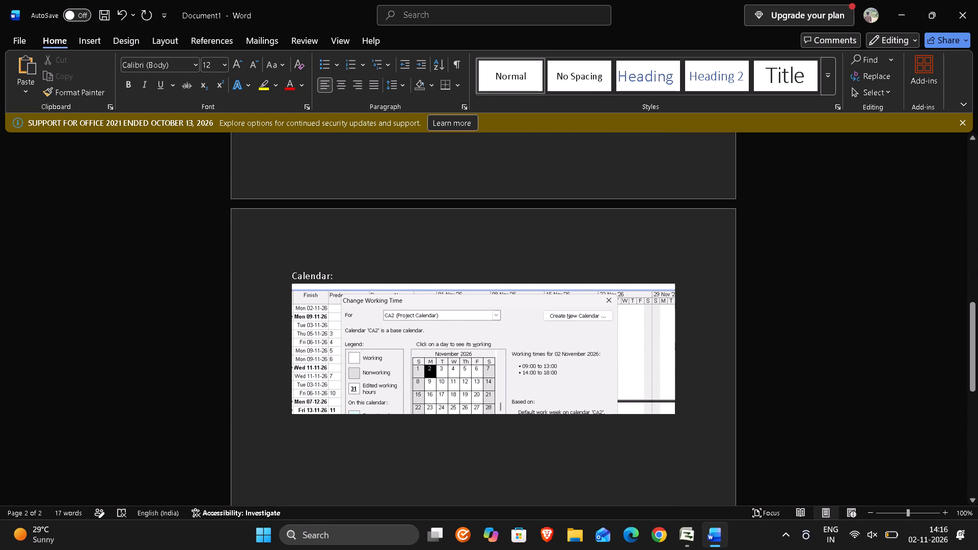
pyautogui.scroll(-2, 472, 377)
pyautogui.scroll(2, 472, 377)
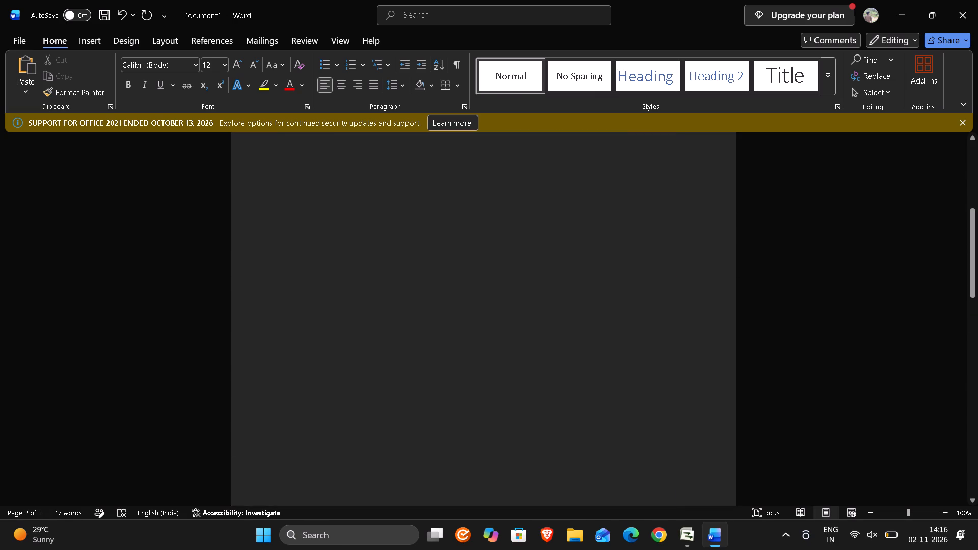
# Shrink the Project Information picture proportionally to about three quarters of its size.
pyautogui.scroll(2, 472, 377)
pyautogui.click(482, 349)
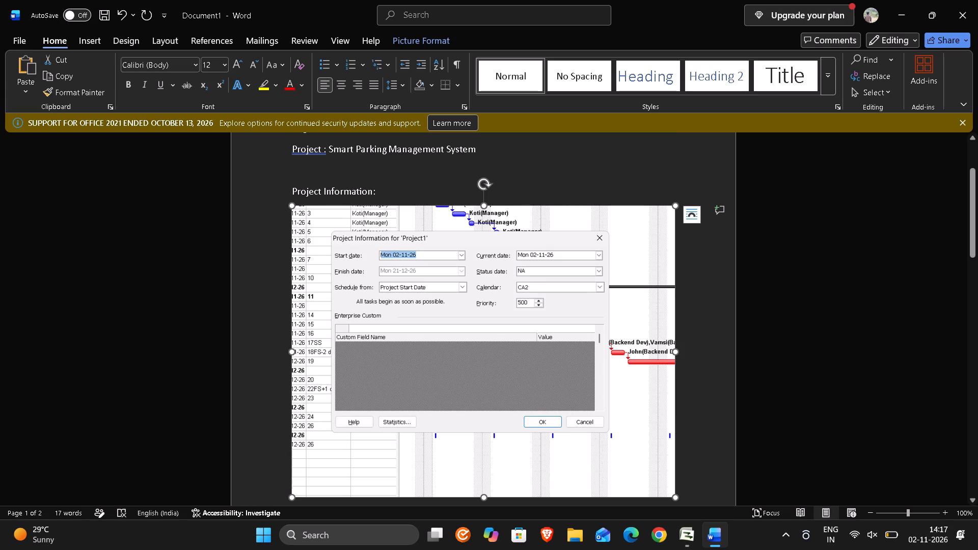
pyautogui.moveTo(674, 498); pyautogui.dragTo(584, 342)
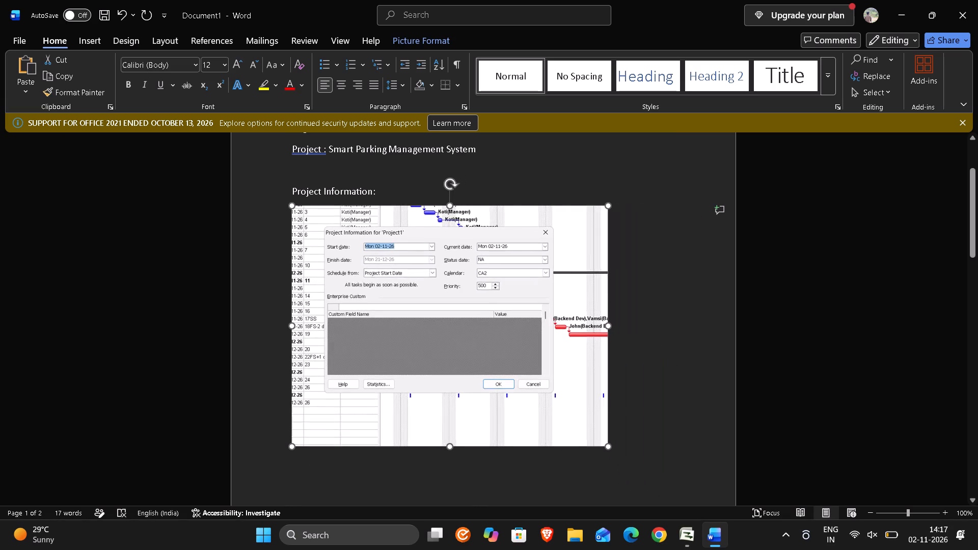
pyautogui.moveTo(584, 342); pyautogui.dragTo(586, 351)
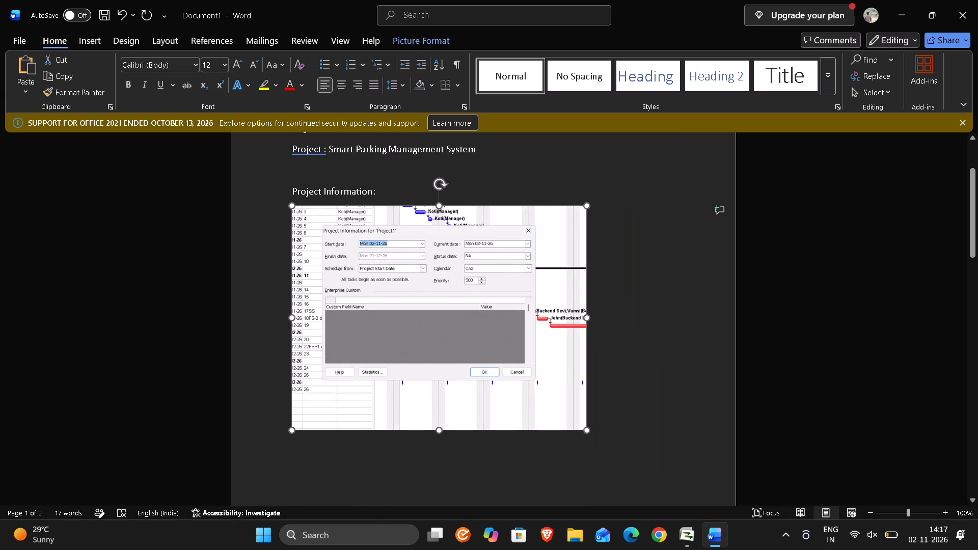
pyautogui.moveTo(586, 351); pyautogui.dragTo(586, 352)
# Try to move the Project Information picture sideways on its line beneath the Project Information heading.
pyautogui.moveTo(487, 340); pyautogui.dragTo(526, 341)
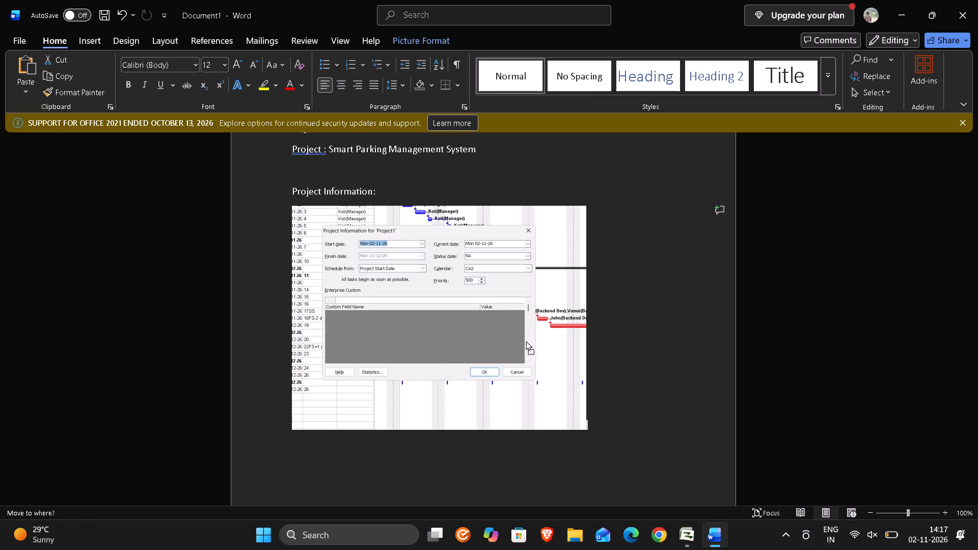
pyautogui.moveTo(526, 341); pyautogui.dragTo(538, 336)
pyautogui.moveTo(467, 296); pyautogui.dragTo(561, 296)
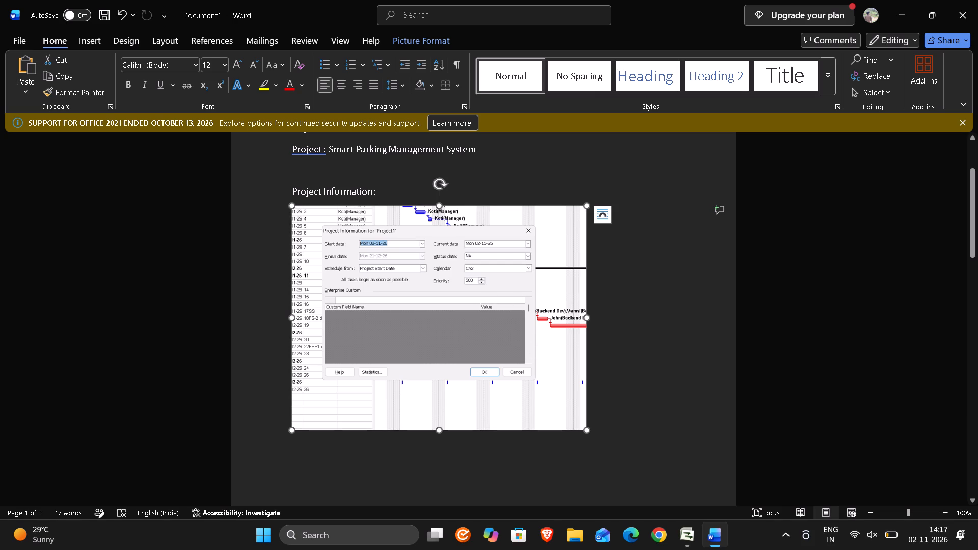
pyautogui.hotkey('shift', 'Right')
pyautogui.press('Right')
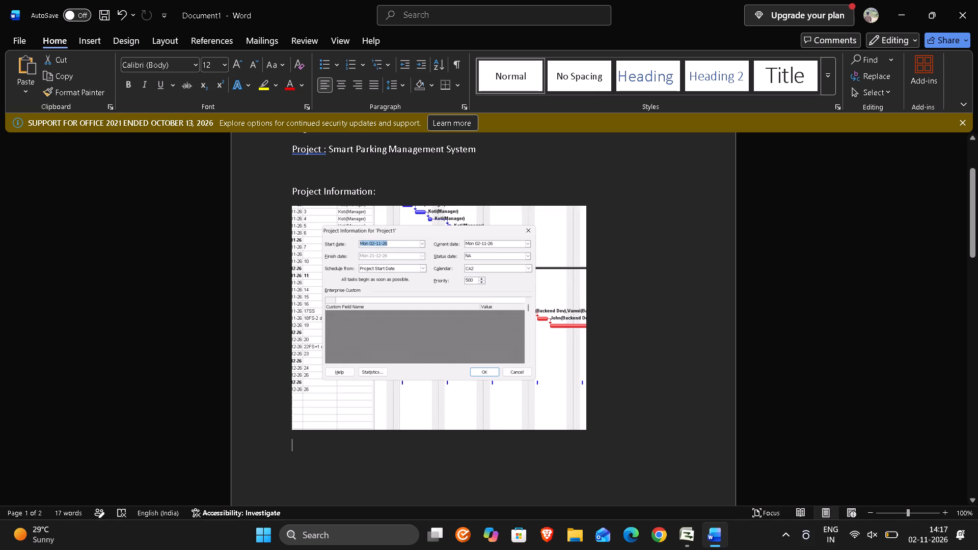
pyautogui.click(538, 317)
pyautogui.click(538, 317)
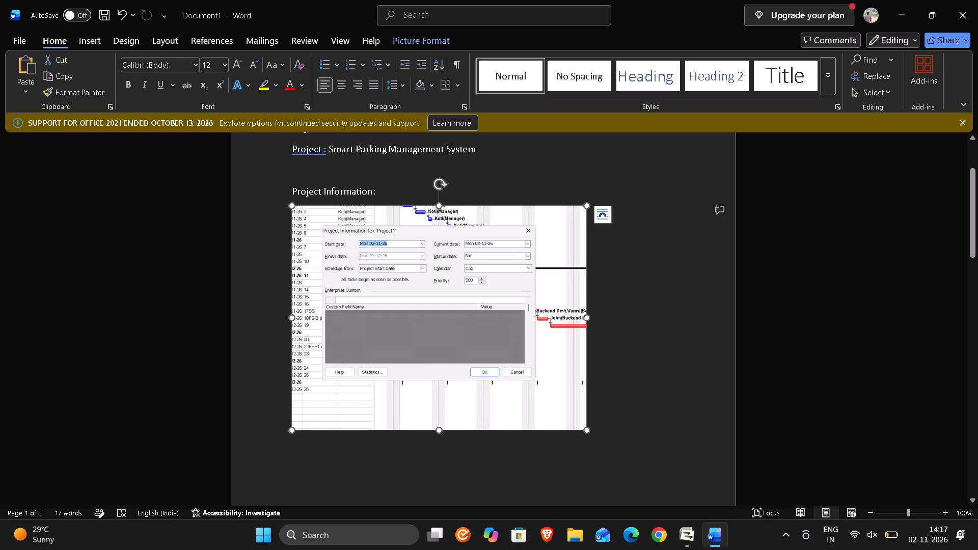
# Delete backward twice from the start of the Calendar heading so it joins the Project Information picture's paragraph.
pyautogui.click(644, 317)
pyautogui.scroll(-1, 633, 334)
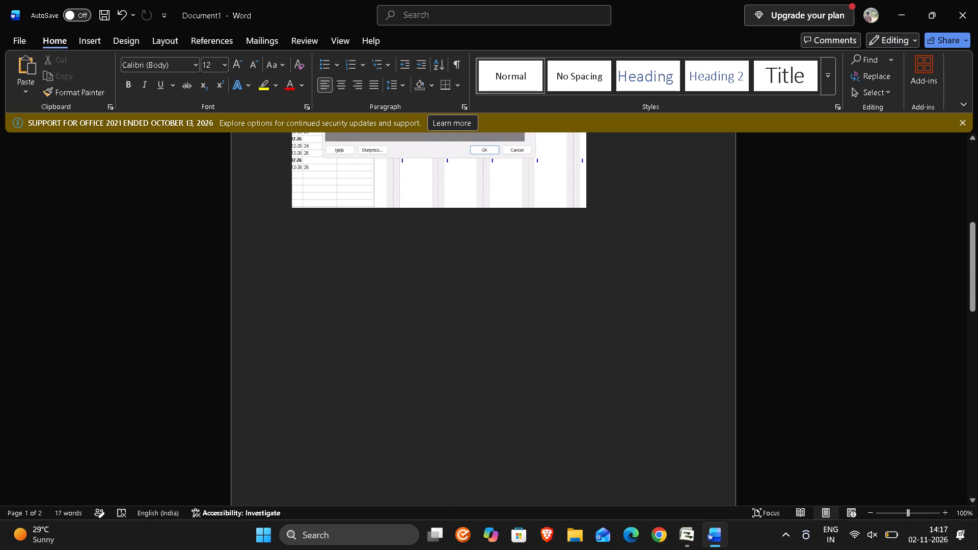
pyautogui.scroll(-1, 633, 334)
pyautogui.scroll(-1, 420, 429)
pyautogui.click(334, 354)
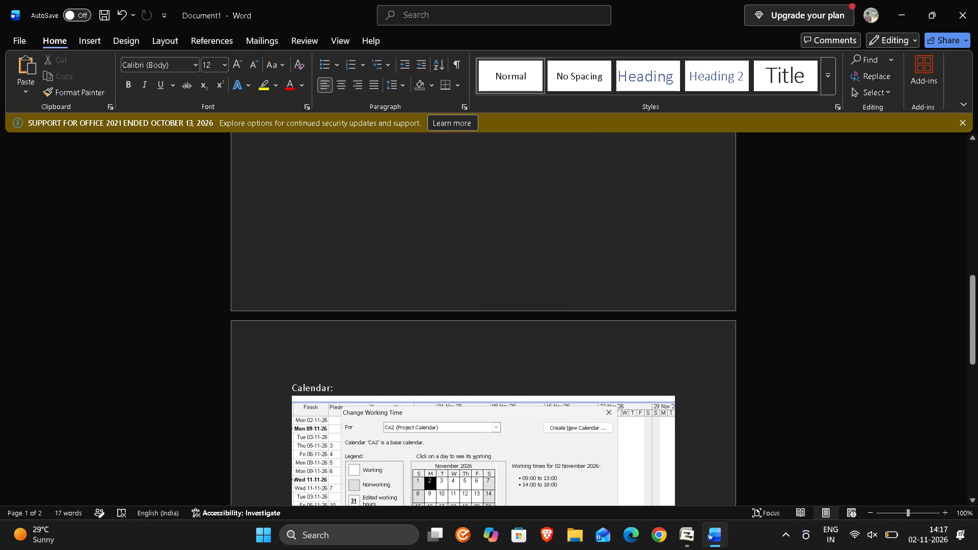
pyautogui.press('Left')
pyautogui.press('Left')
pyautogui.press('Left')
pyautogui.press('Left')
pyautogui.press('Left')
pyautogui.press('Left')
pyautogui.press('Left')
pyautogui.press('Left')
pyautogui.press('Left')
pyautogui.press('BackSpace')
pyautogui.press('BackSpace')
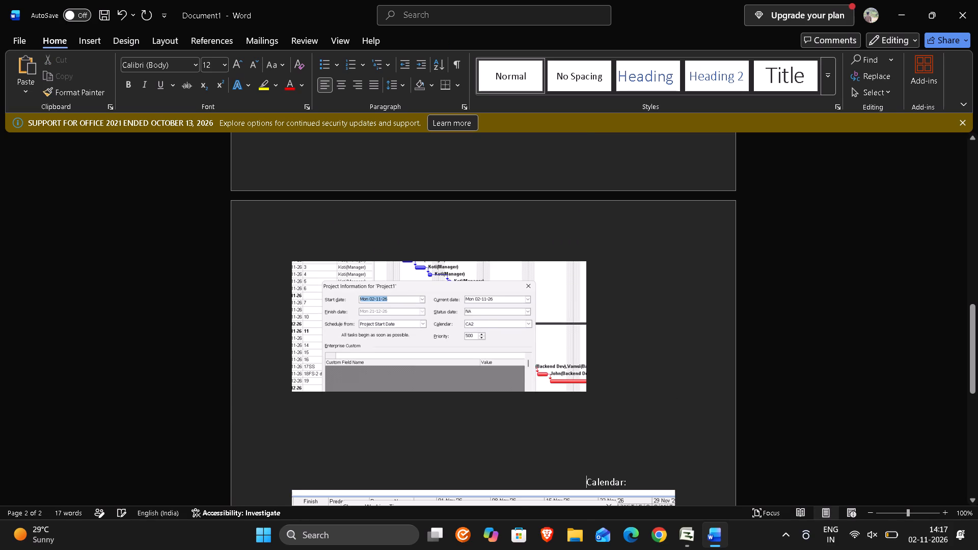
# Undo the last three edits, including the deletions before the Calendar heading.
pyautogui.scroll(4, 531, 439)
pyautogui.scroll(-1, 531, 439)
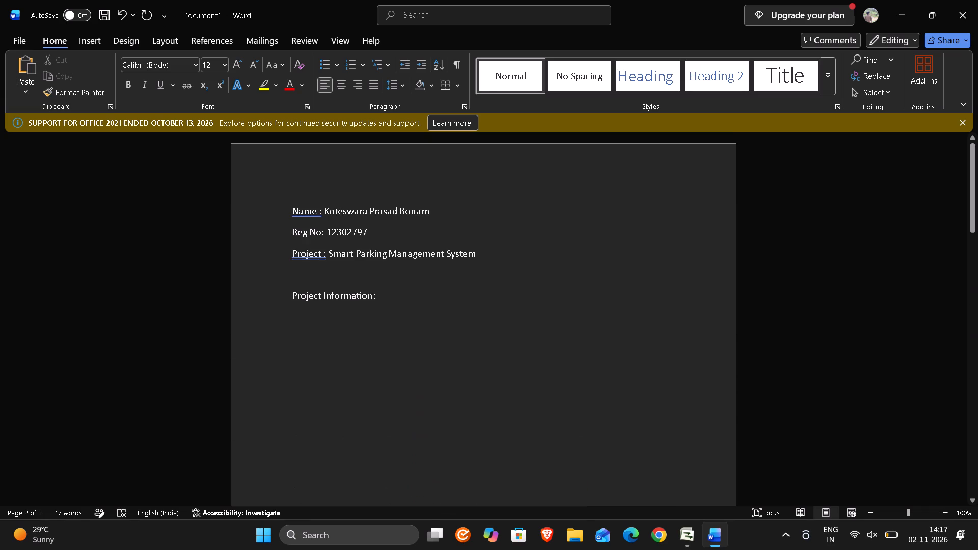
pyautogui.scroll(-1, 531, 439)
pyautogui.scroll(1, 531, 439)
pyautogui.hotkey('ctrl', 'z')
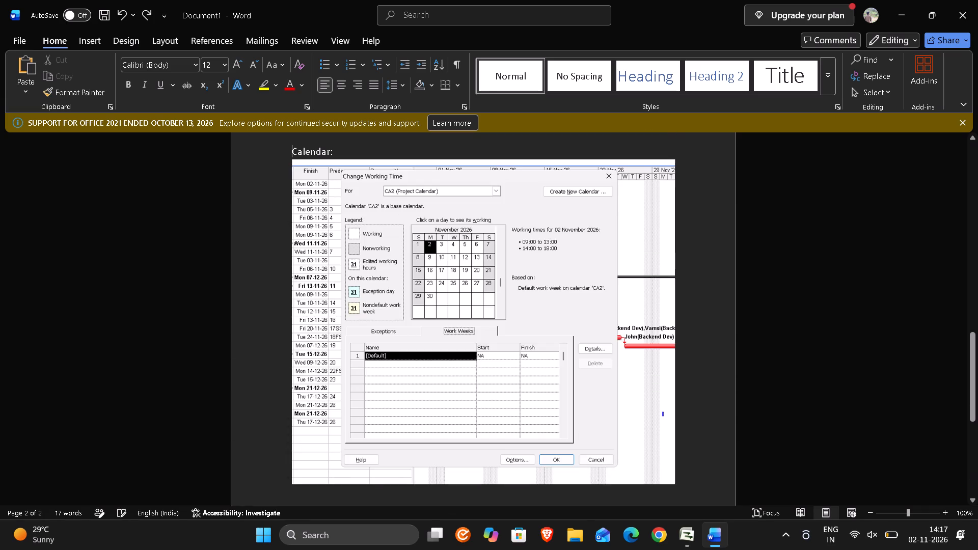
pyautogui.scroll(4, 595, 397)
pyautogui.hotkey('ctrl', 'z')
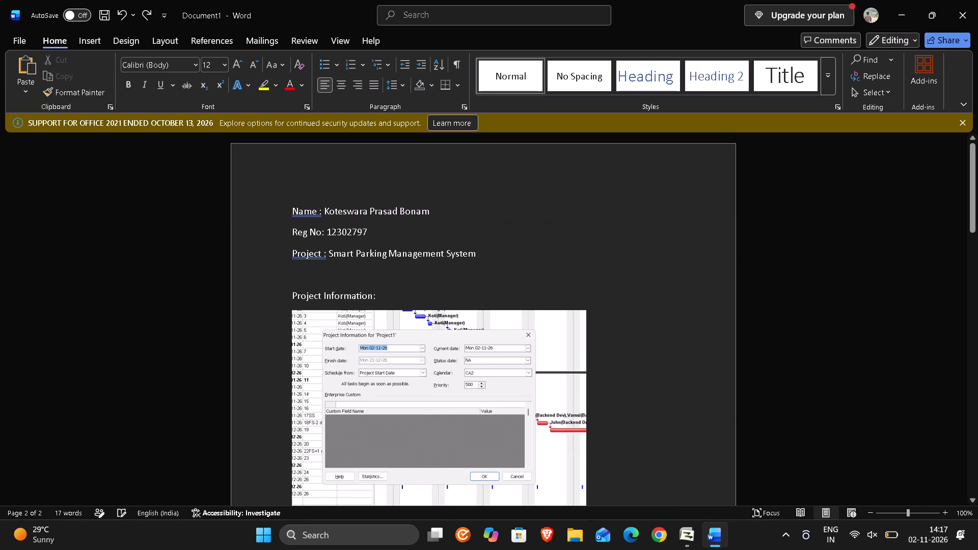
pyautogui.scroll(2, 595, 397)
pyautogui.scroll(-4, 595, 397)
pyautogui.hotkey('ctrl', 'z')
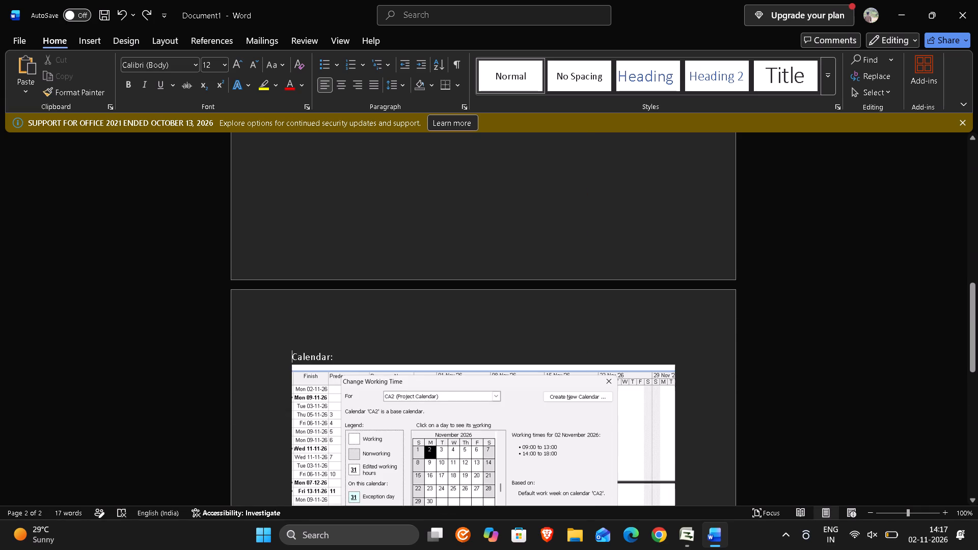
# Add two new lines below the calendar picture on page 2.
pyautogui.scroll(4, 595, 397)
pyautogui.scroll(-7, 595, 397)
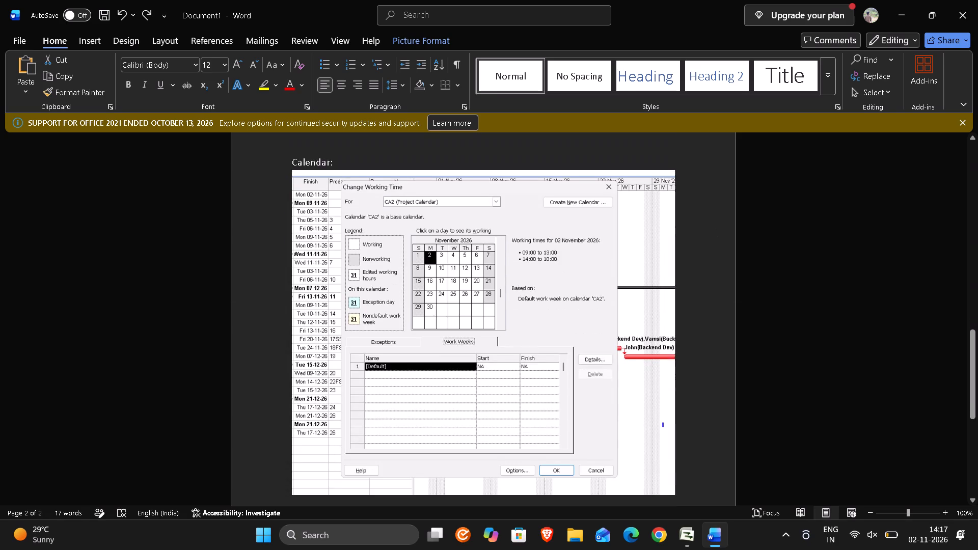
pyautogui.scroll(-1, 595, 397)
pyautogui.click(497, 257)
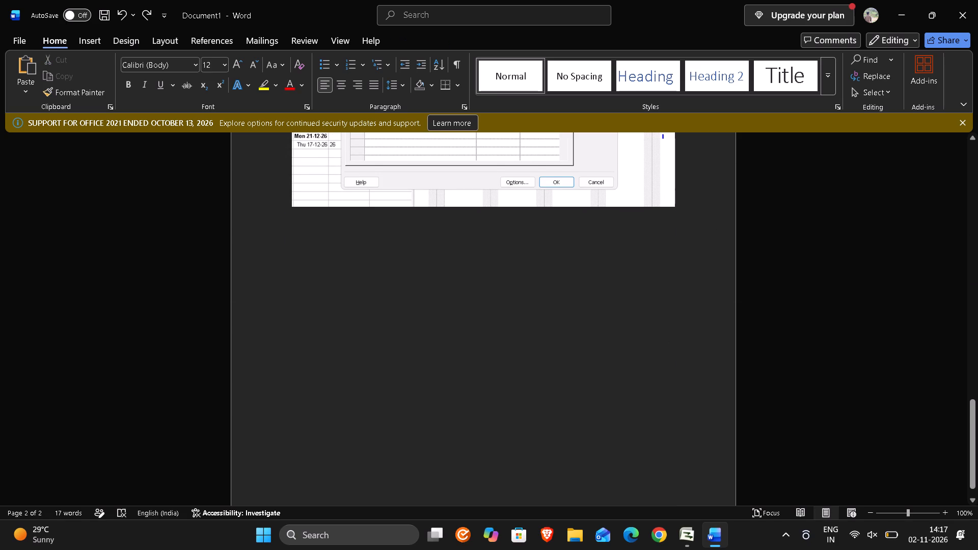
pyautogui.press('Down')
pyautogui.press('Return')
pyautogui.press('Return')
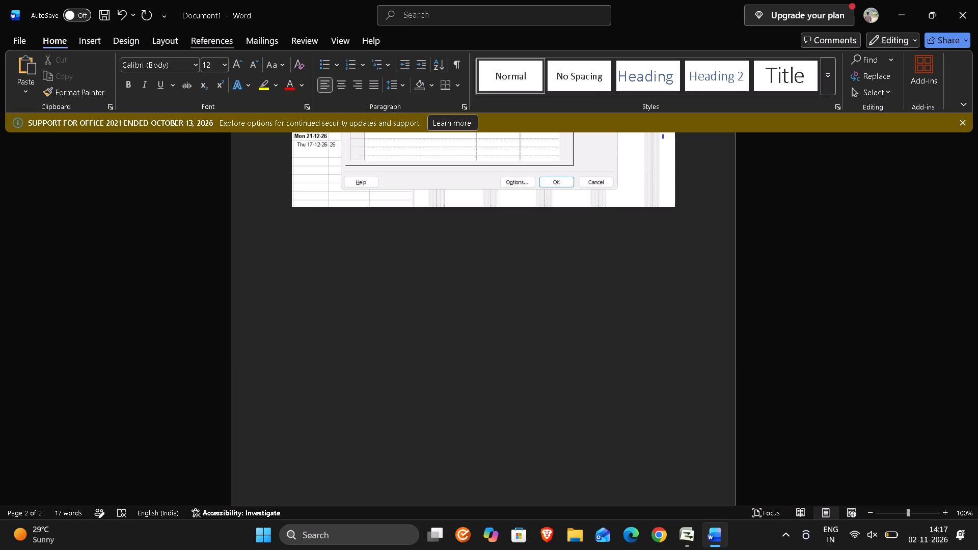
pyautogui.click(90, 38)
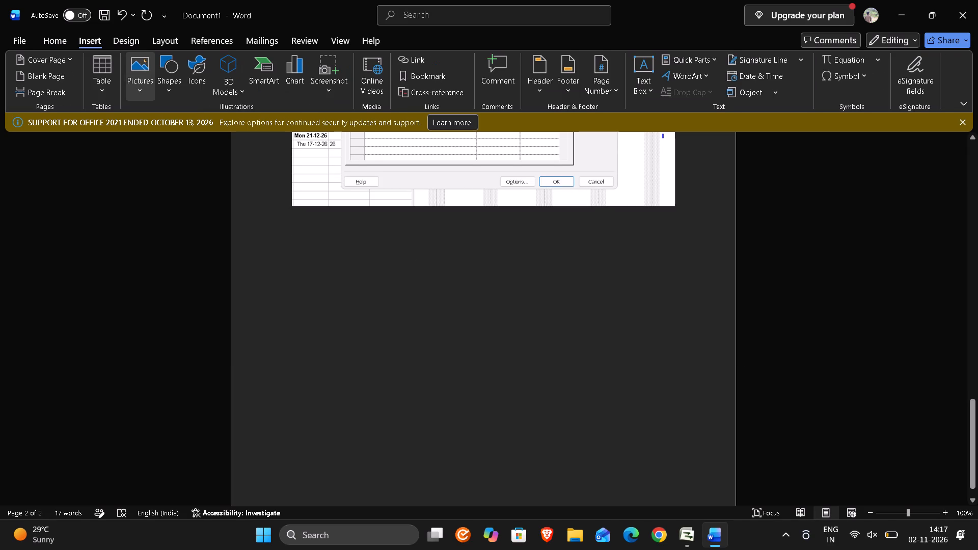
pyautogui.click(137, 66)
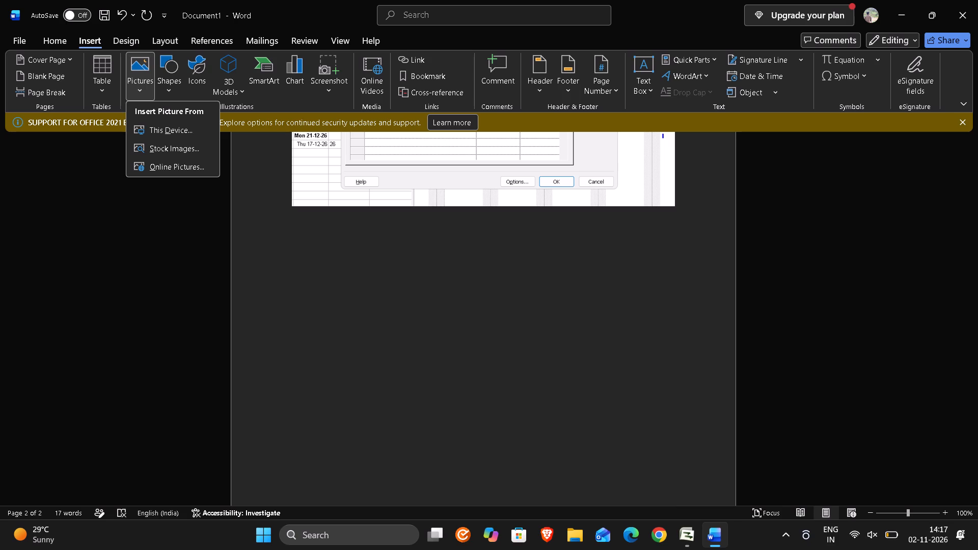
pyautogui.click(187, 132)
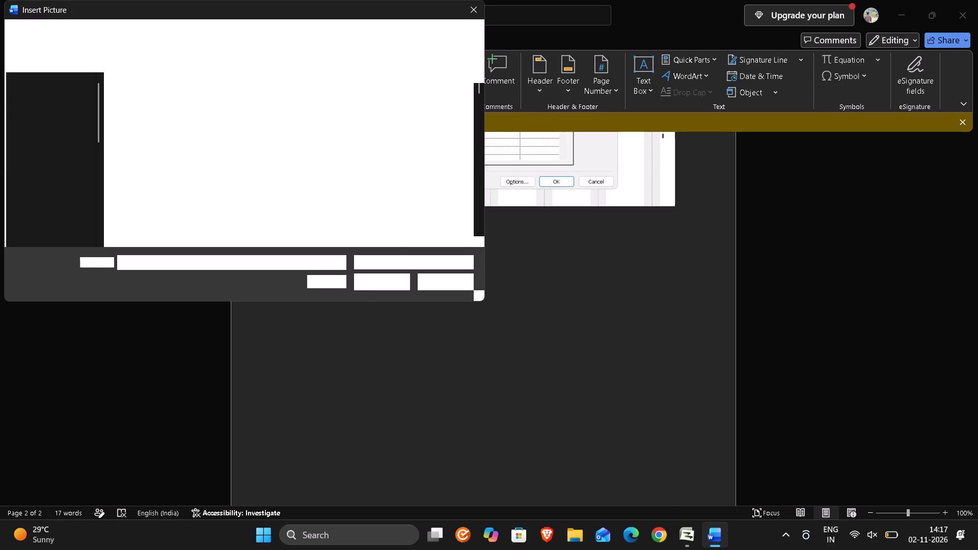
pyautogui.scroll(-20, 251, 148)
pyautogui.scroll(-20, 251, 148)
pyautogui.scroll(-20, 251, 148)
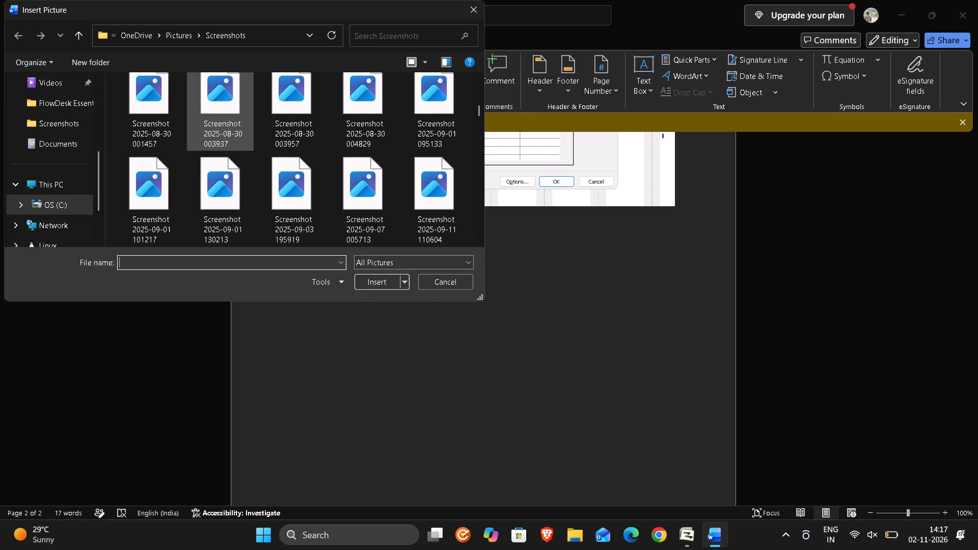
pyautogui.scroll(-20, 251, 148)
pyautogui.scroll(-20, 251, 148)
pyautogui.scroll(-20, 251, 148)
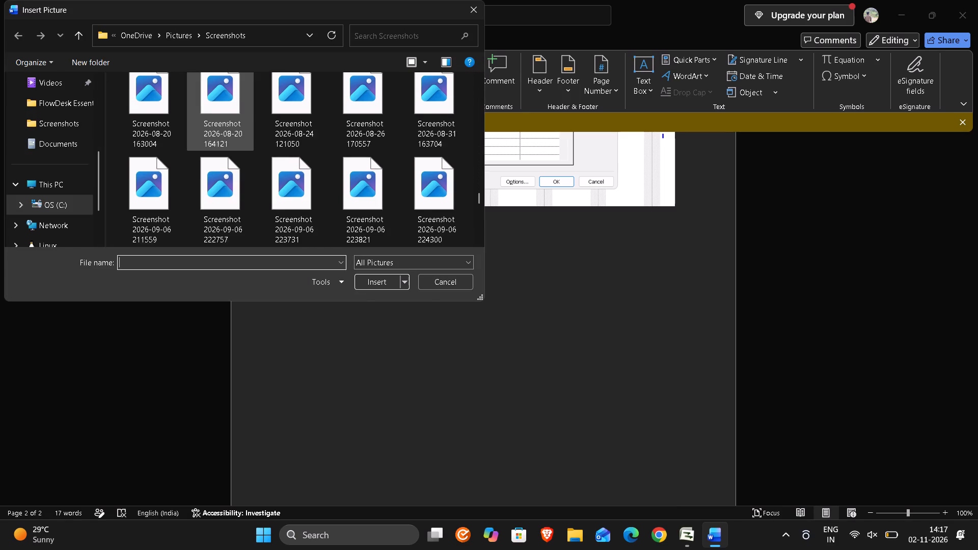
pyautogui.scroll(-20, 251, 148)
pyautogui.scroll(-20, 251, 148)
pyautogui.scroll(-20, 251, 148)
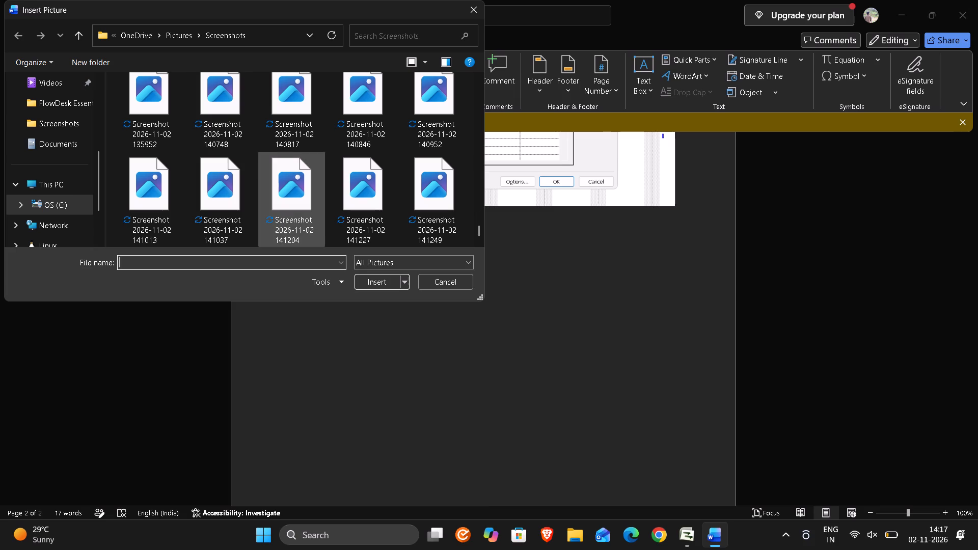
pyautogui.click(289, 224)
pyautogui.click(370, 288)
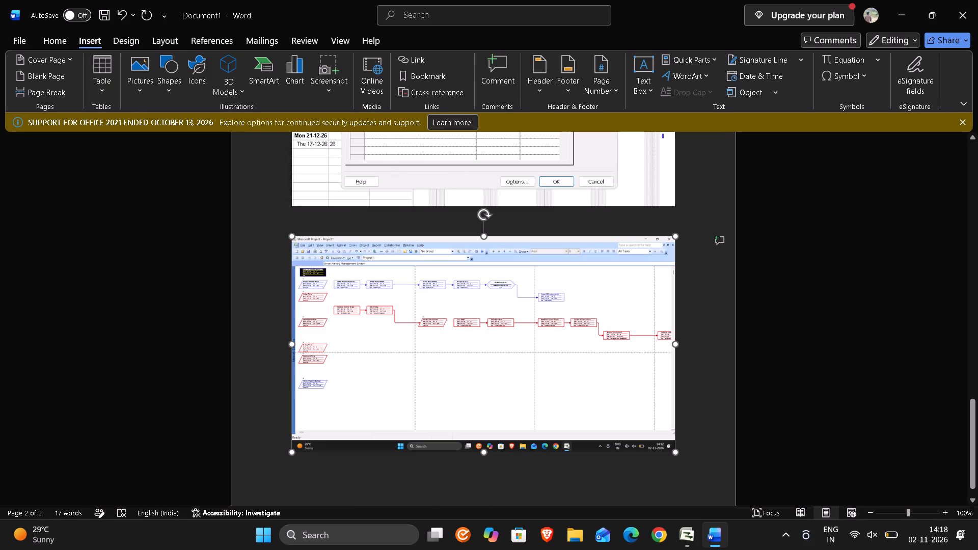
# Add the heading "Network Diagram:" on a new line between the calendar picture and the network diagram picture.
pyautogui.click(317, 222)
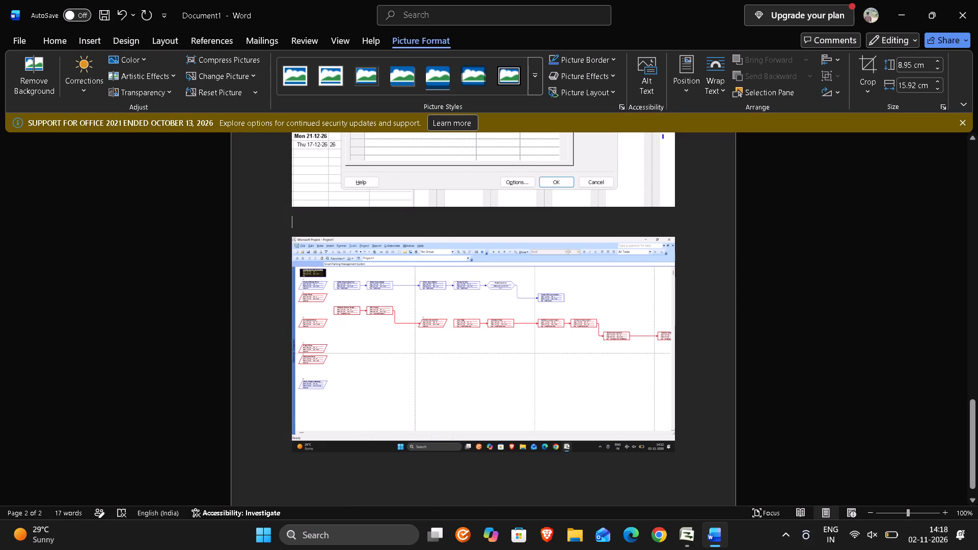
pyautogui.press('Return')
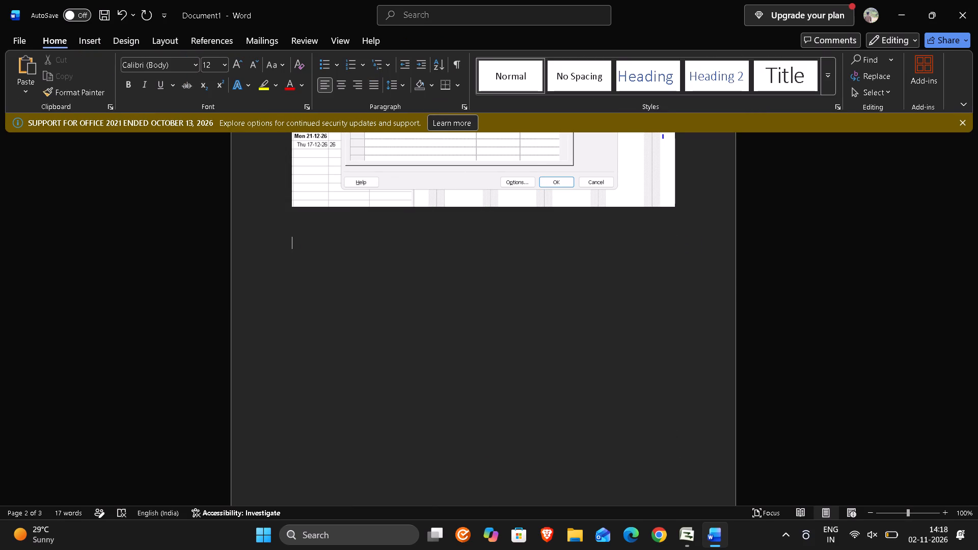
pyautogui.scroll(1, 508, 294)
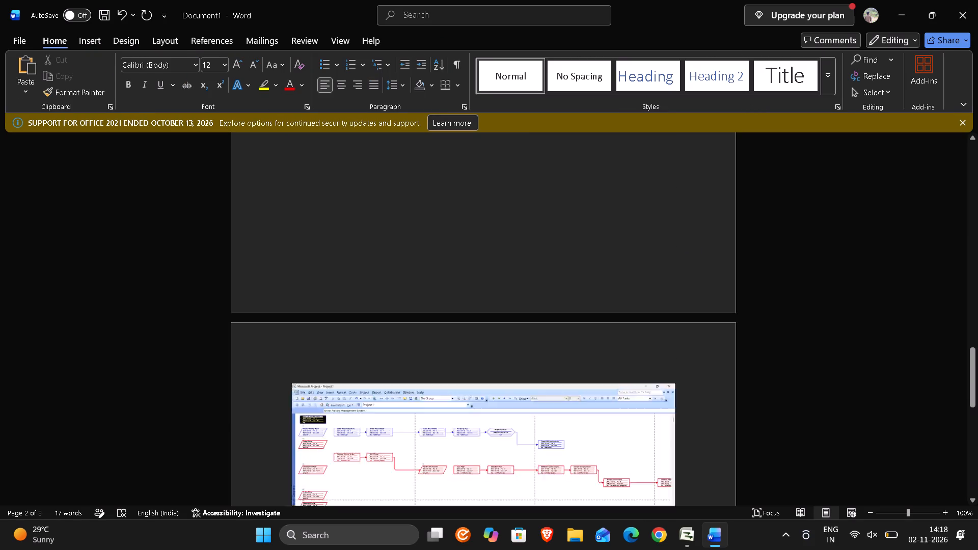
pyautogui.scroll(1, 508, 294)
pyautogui.scroll(-1, 508, 294)
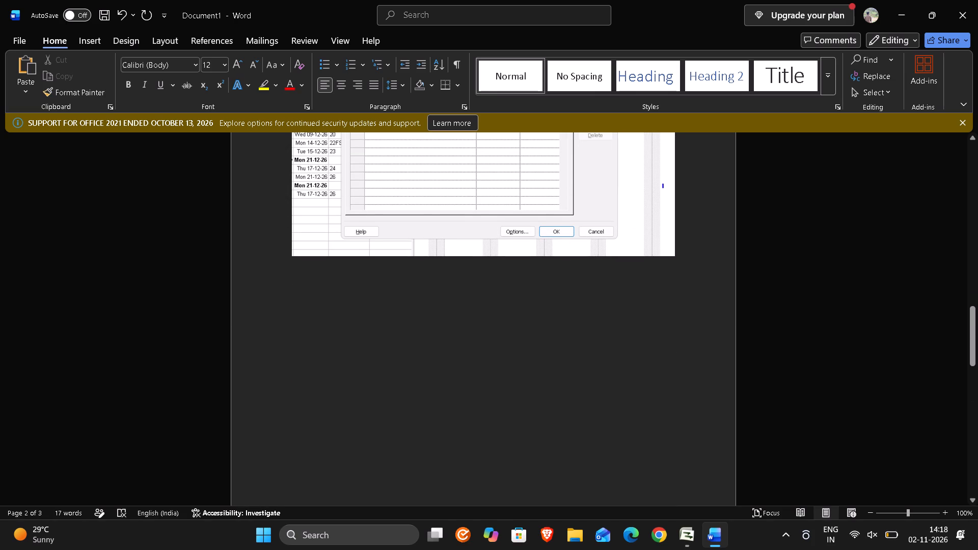
pyautogui.write('Net')
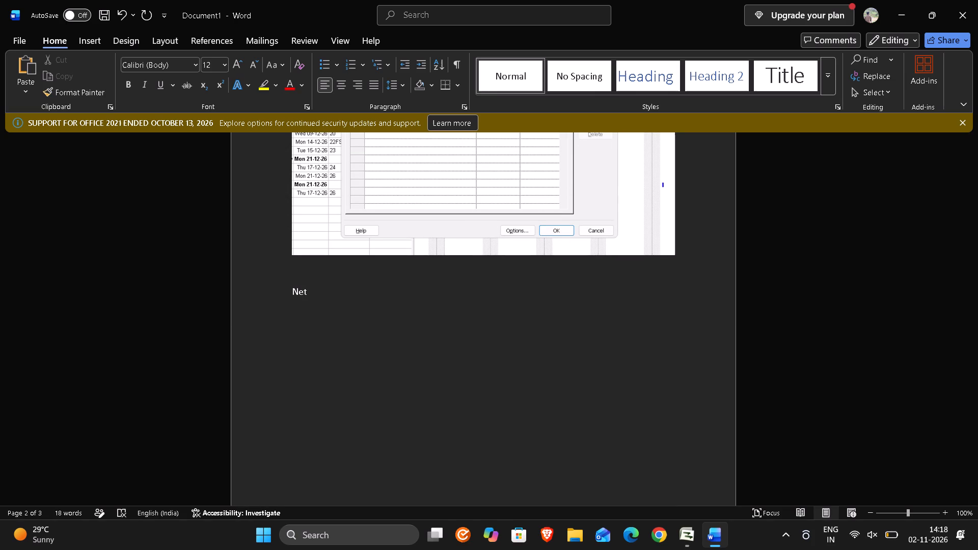
pyautogui.write('work Diagram')
pyautogui.hotkey('shift', ':')
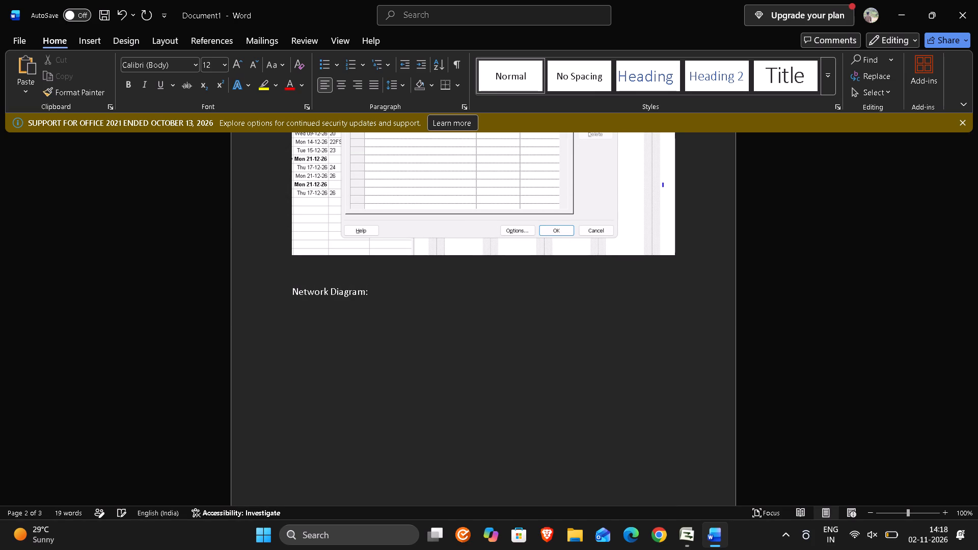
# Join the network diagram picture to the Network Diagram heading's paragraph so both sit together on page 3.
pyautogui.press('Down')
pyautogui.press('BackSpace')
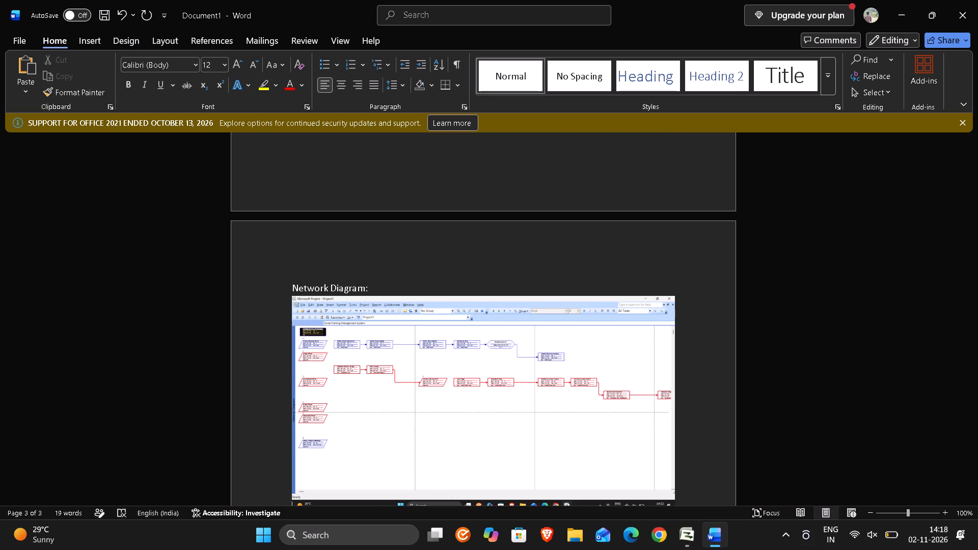
# Start a new line directly below the network diagram picture on page 3.
pyautogui.scroll(-1, 583, 98)
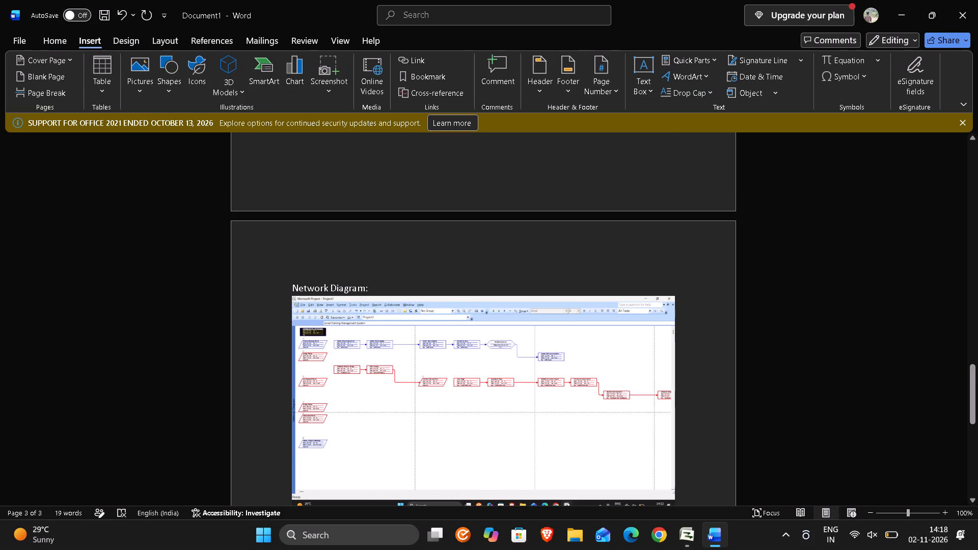
pyautogui.scroll(-1, 561, 221)
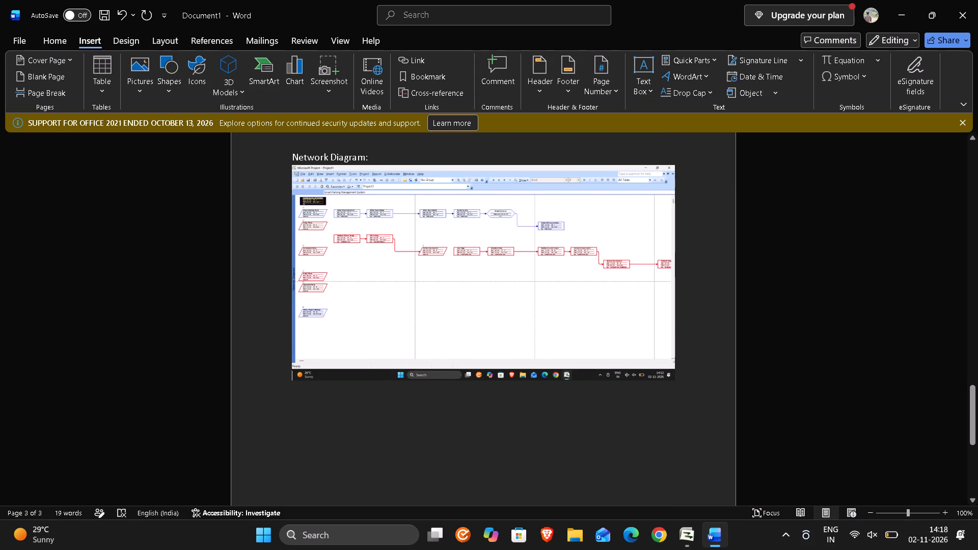
pyautogui.press('Return')
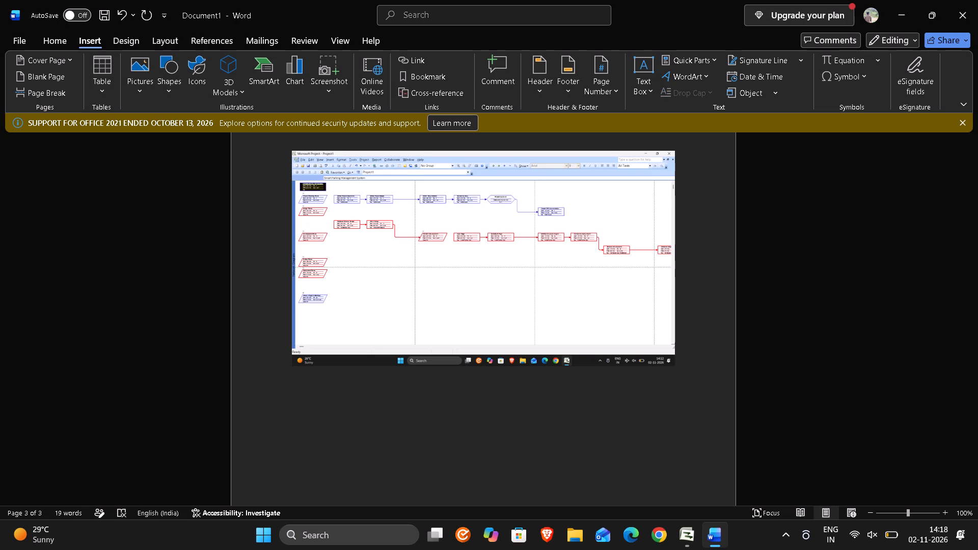
pyautogui.press('Down')
pyautogui.press('Down')
pyautogui.press('Down')
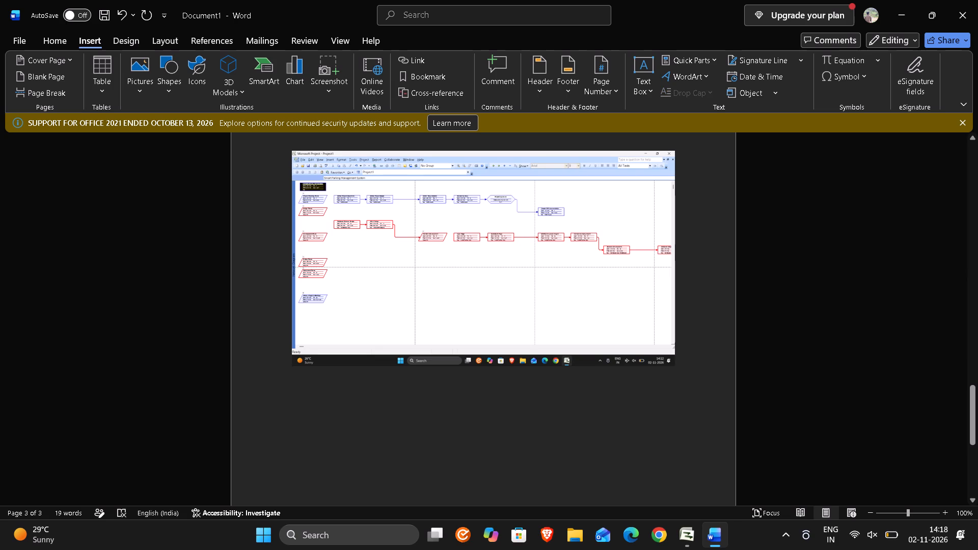
pyautogui.press('Return')
pyautogui.press('Return')
pyautogui.click(698, 363)
pyautogui.press('Return')
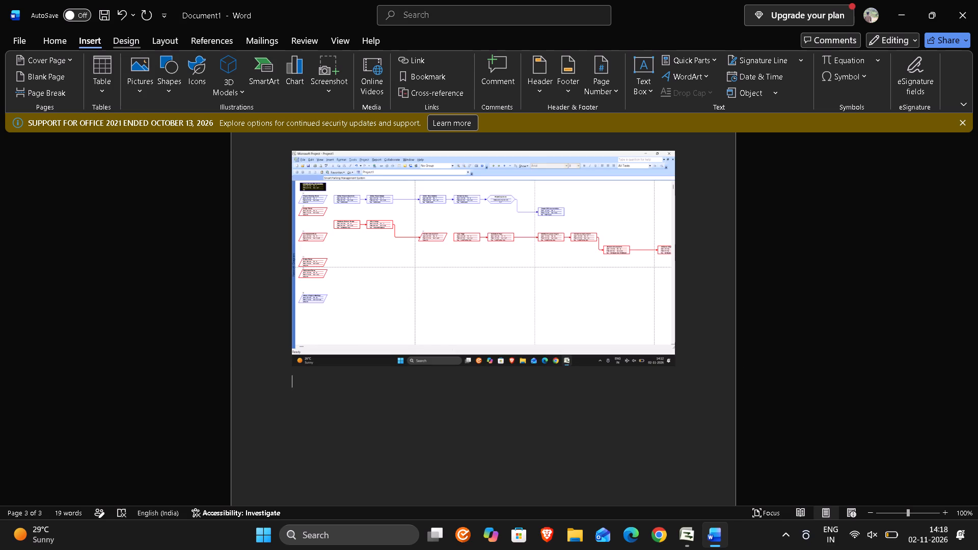
pyautogui.click(135, 66)
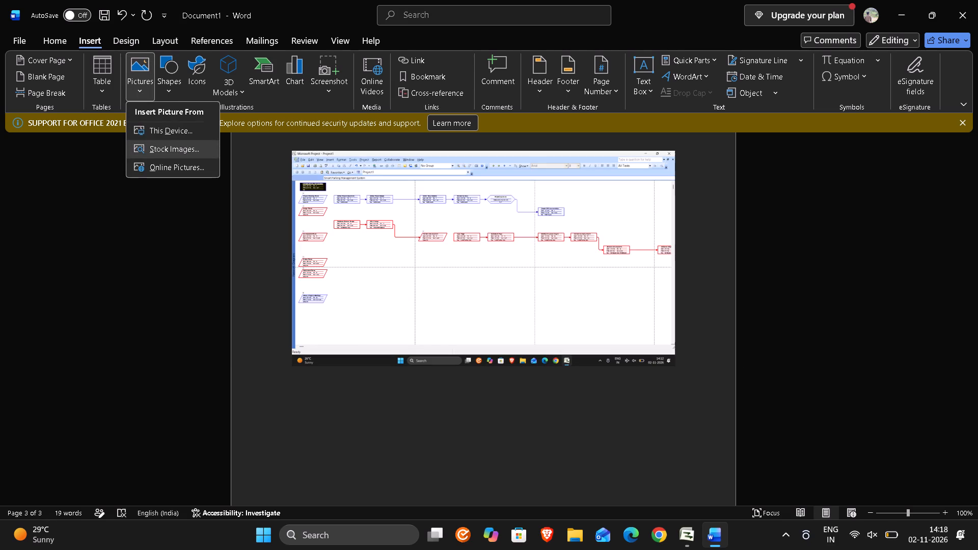
pyautogui.click(163, 131)
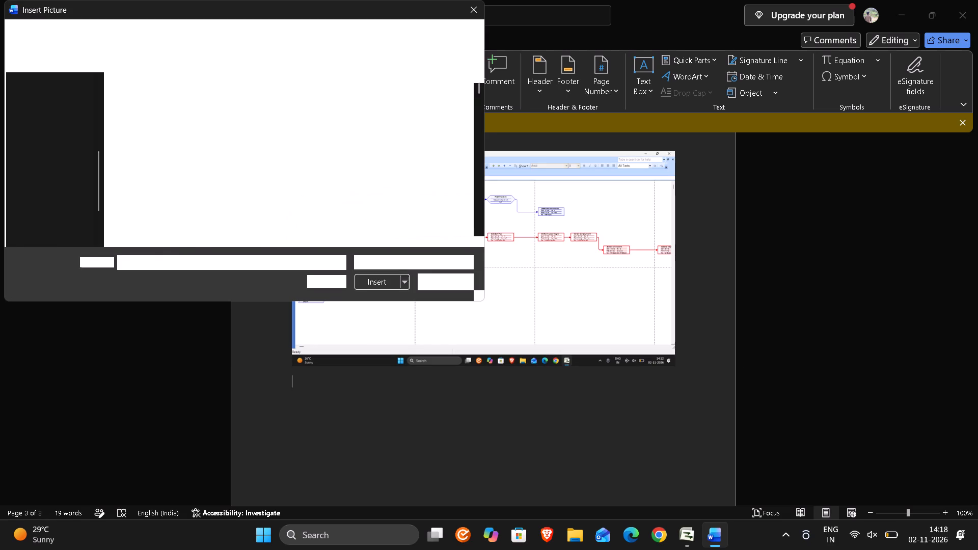
pyautogui.scroll(-20, 311, 148)
pyautogui.scroll(-20, 311, 148)
pyautogui.scroll(-20, 311, 148)
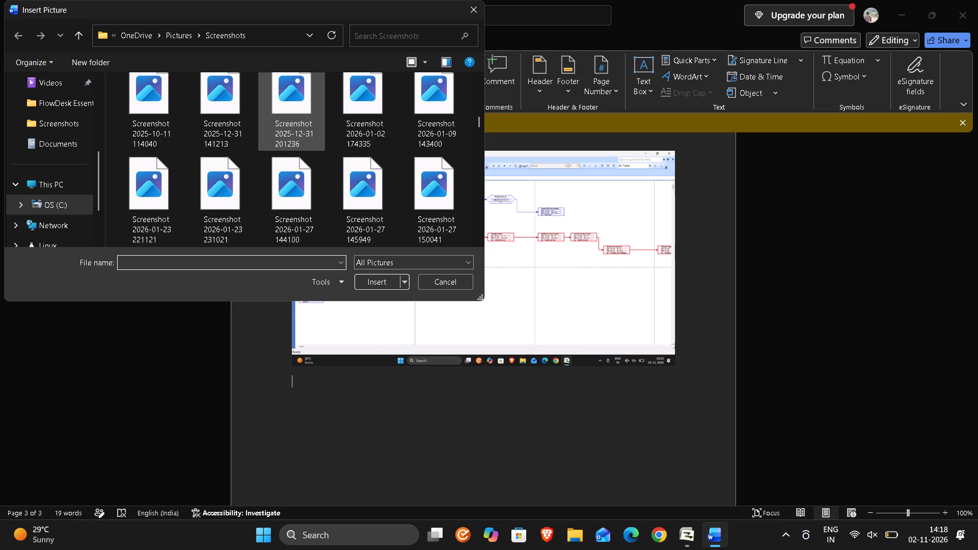
pyautogui.scroll(-20, 311, 148)
pyautogui.scroll(-20, 311, 148)
pyautogui.scroll(-20, 311, 148)
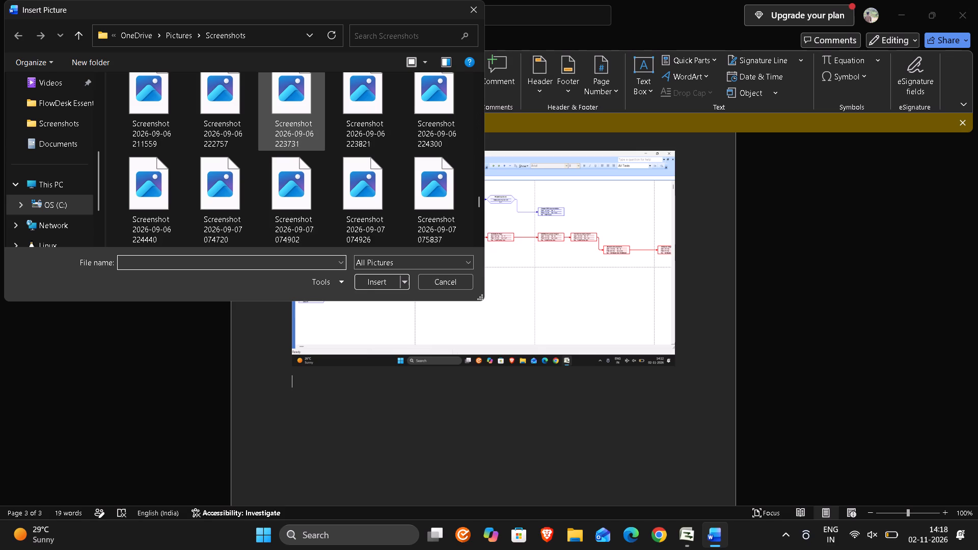
pyautogui.scroll(-20, 311, 148)
pyautogui.scroll(-20, 311, 148)
pyautogui.scroll(-20, 311, 148)
pyautogui.click(226, 180)
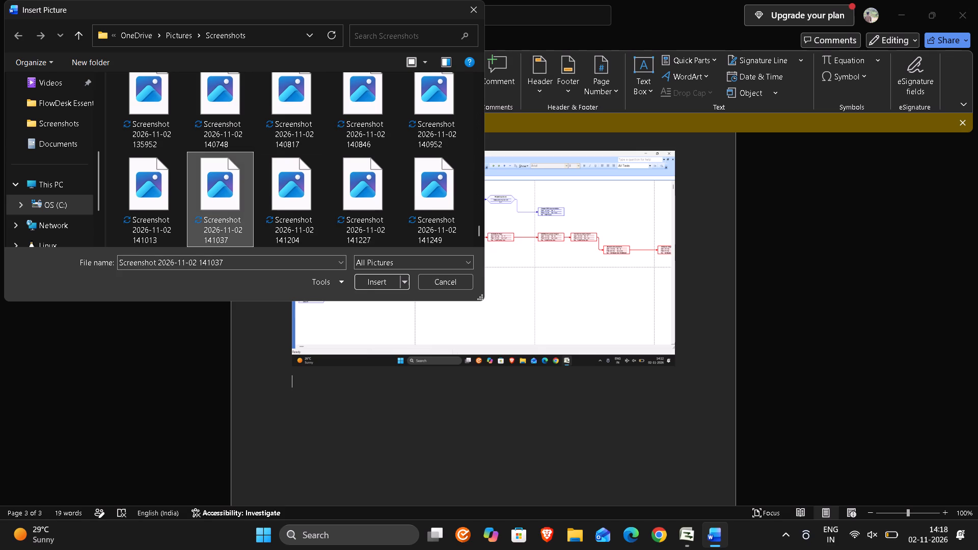
pyautogui.click(381, 283)
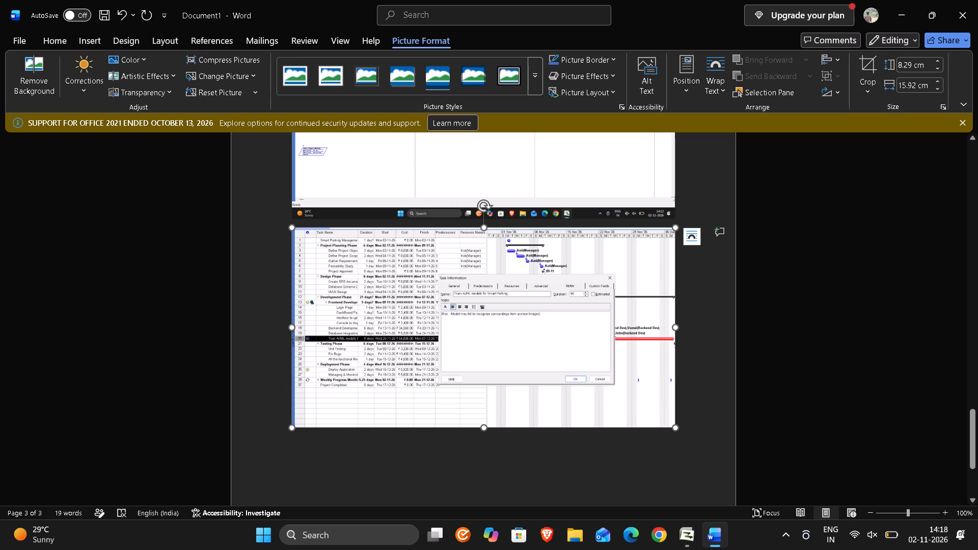
# Add an empty line between the network diagram picture and the Task Information screenshot on page 3.
pyautogui.click(274, 226)
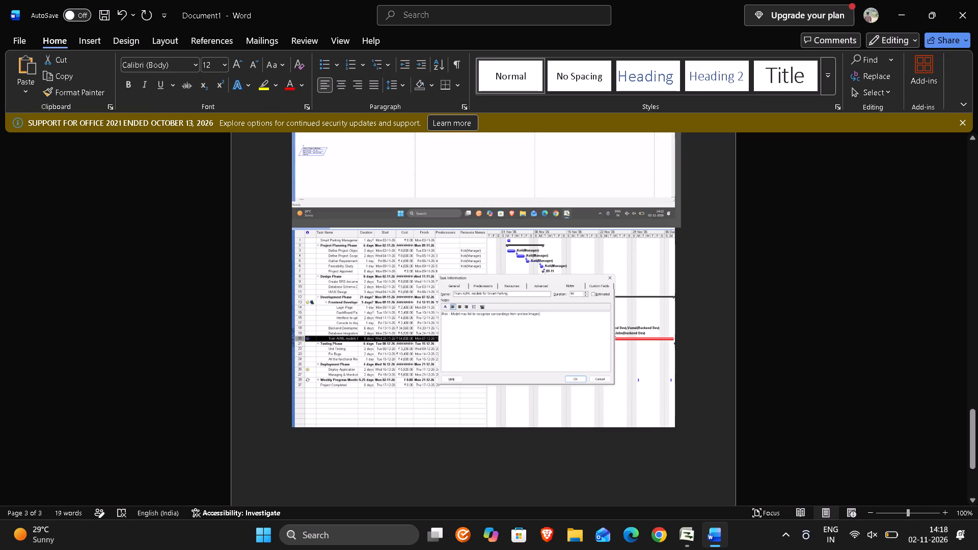
pyautogui.click(694, 315)
pyautogui.click(701, 212)
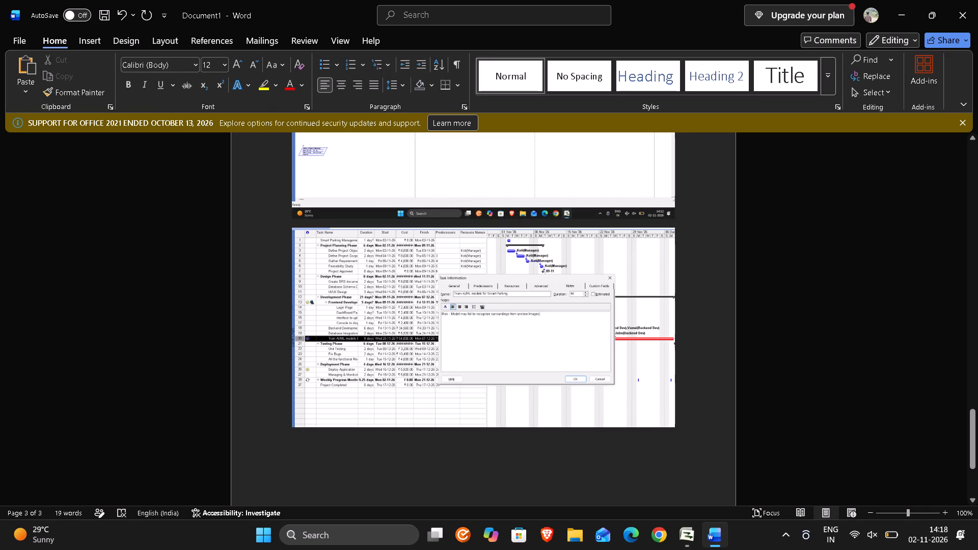
pyautogui.press('Return')
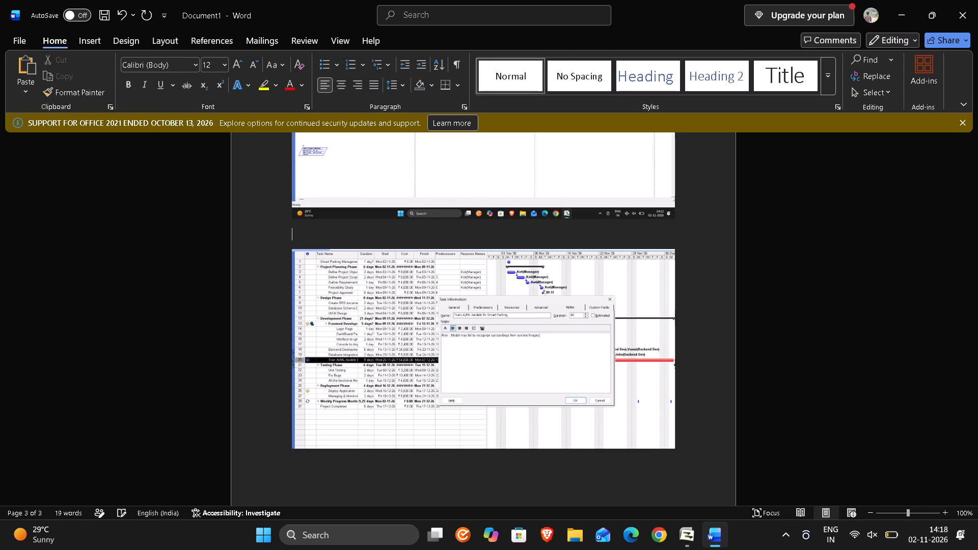
pyautogui.scroll(-1, 710, 376)
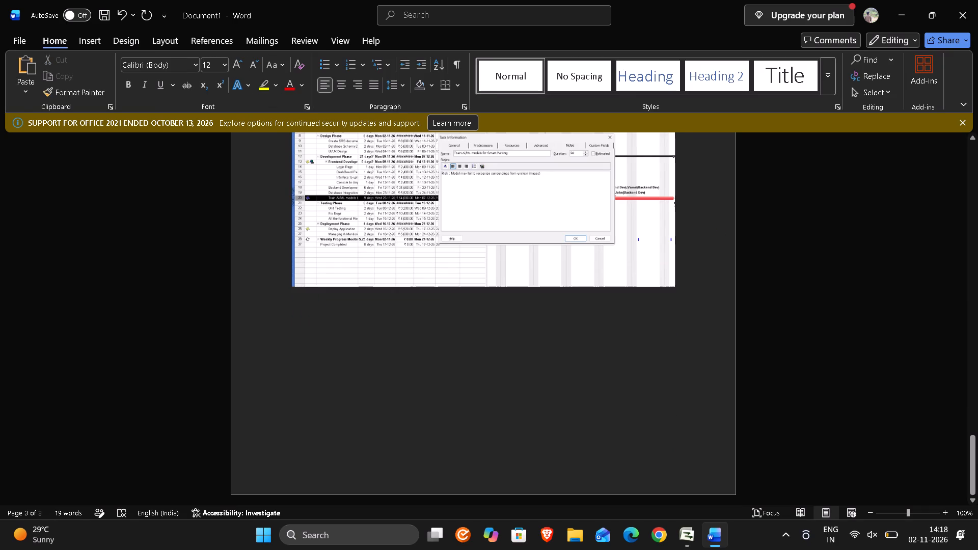
pyautogui.click(714, 290)
pyautogui.press('Return')
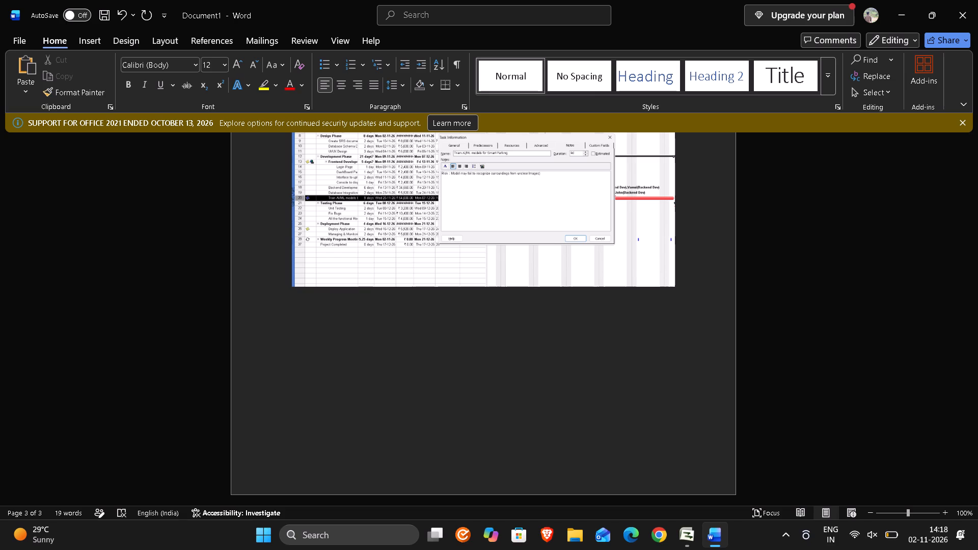
pyautogui.click(97, 35)
pyautogui.click(134, 63)
pyautogui.click(187, 131)
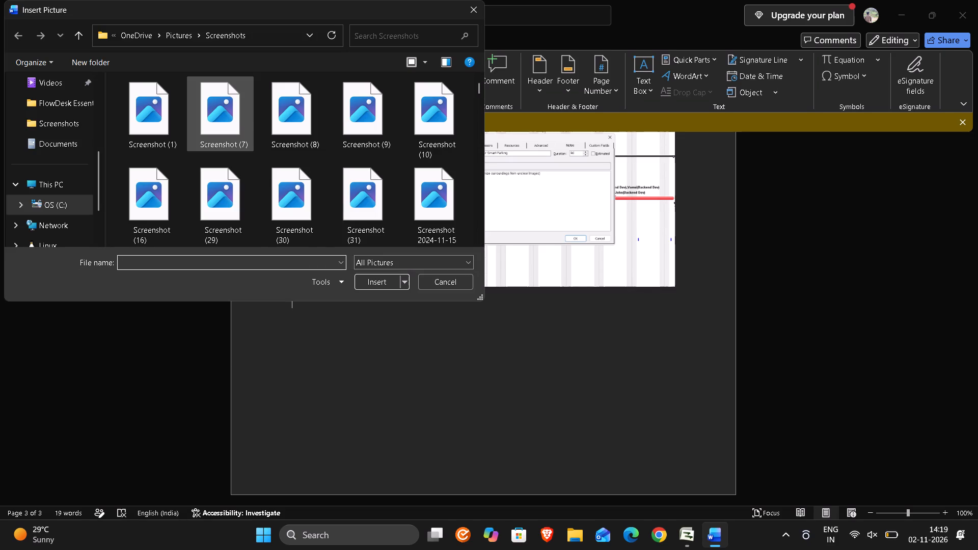
pyautogui.scroll(-20, 395, 200)
pyautogui.scroll(-20, 395, 200)
pyautogui.scroll(-20, 395, 200)
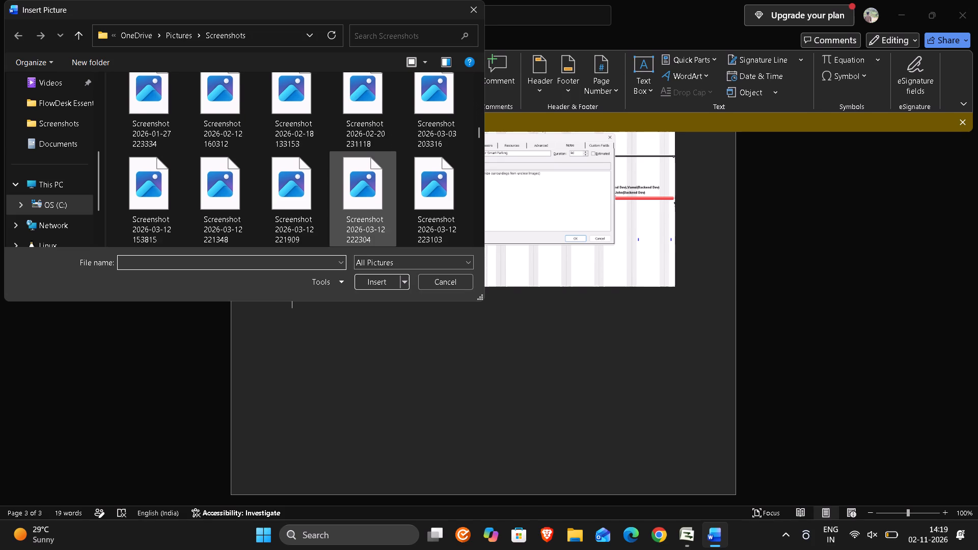
pyautogui.scroll(-20, 395, 200)
pyautogui.scroll(-20, 395, 200)
pyautogui.scroll(-20, 395, 200)
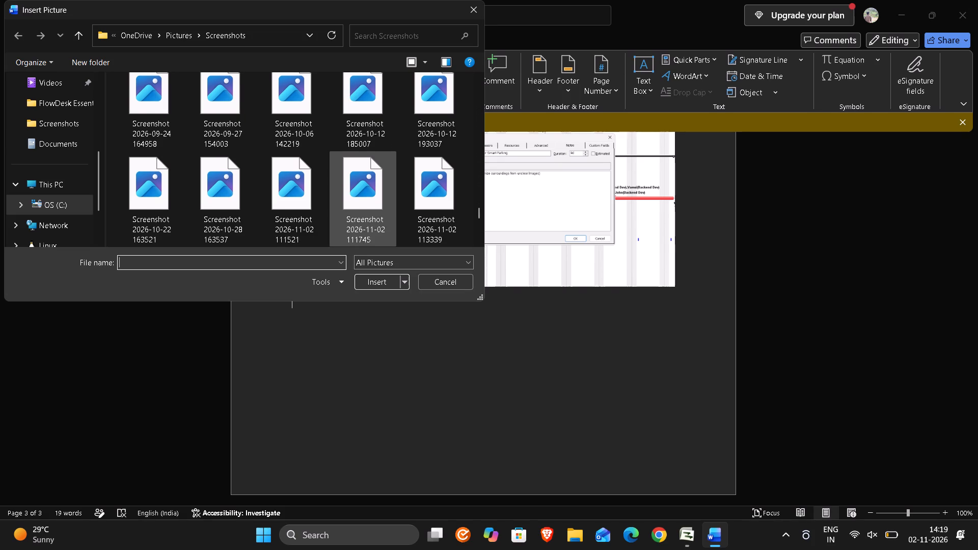
pyautogui.scroll(-20, 395, 200)
pyautogui.scroll(-20, 395, 200)
pyautogui.scroll(-20, 395, 200)
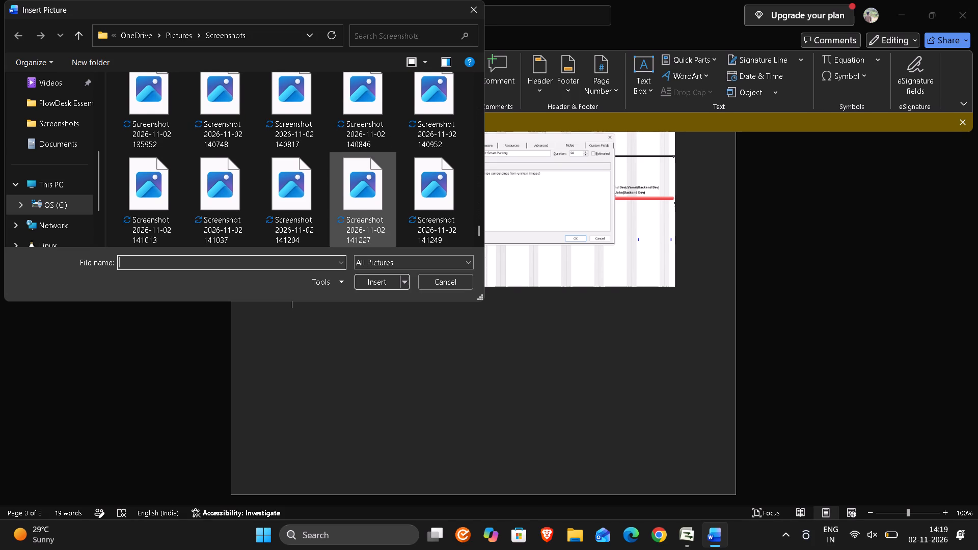
pyautogui.click(135, 199)
pyautogui.click(374, 279)
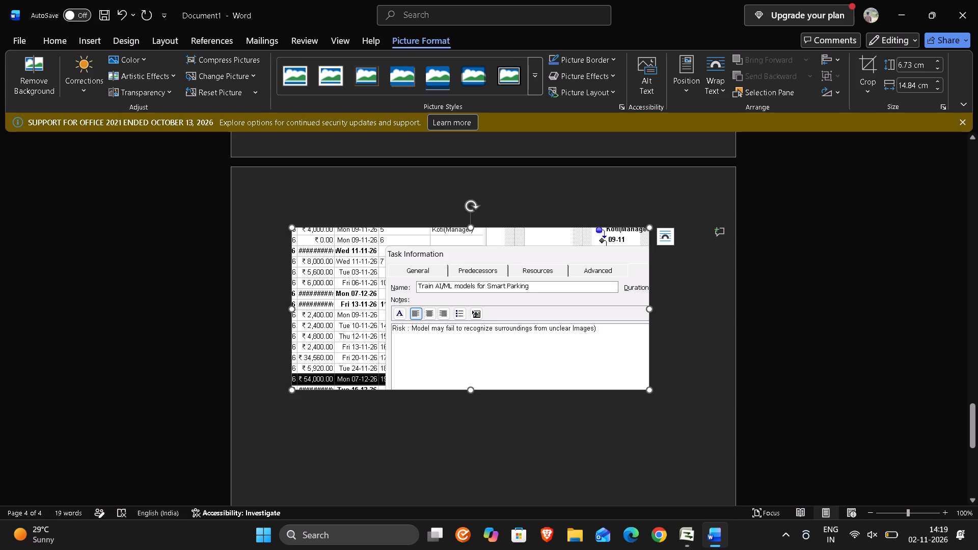
# Enlarge the close-up Task Information picture on page 4 slightly in proportion, keeping it within the page margins.
pyautogui.scroll(6, 706, 311)
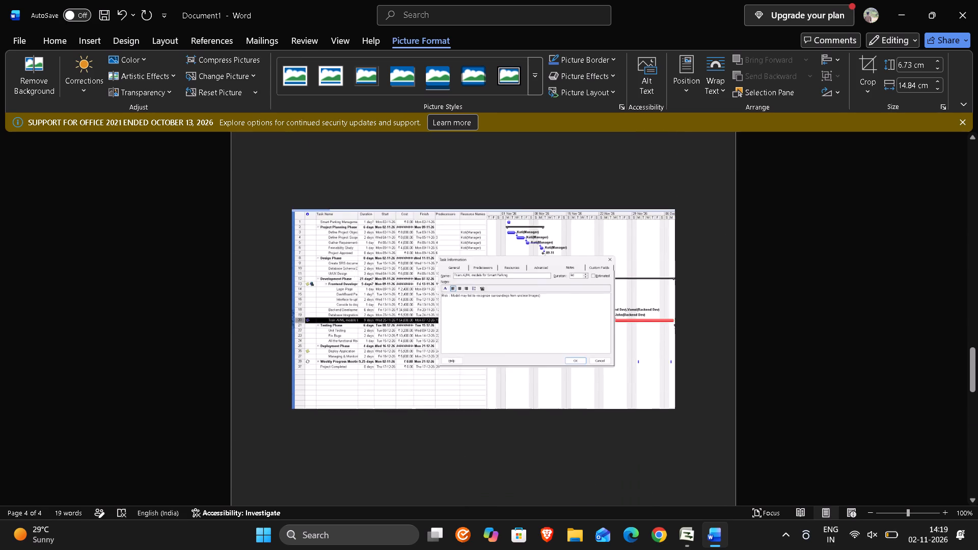
pyautogui.scroll(2, 706, 311)
pyautogui.scroll(-3, 706, 311)
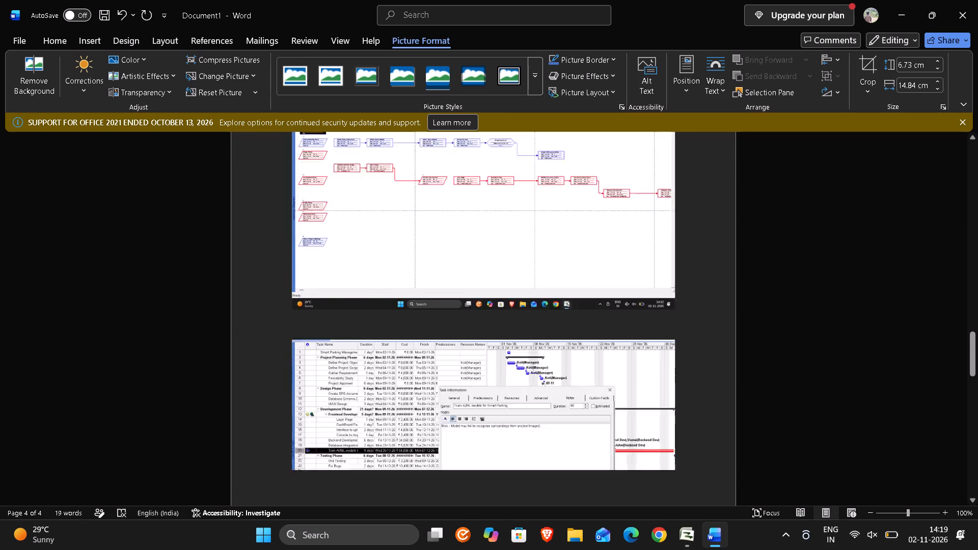
pyautogui.scroll(-2, 706, 311)
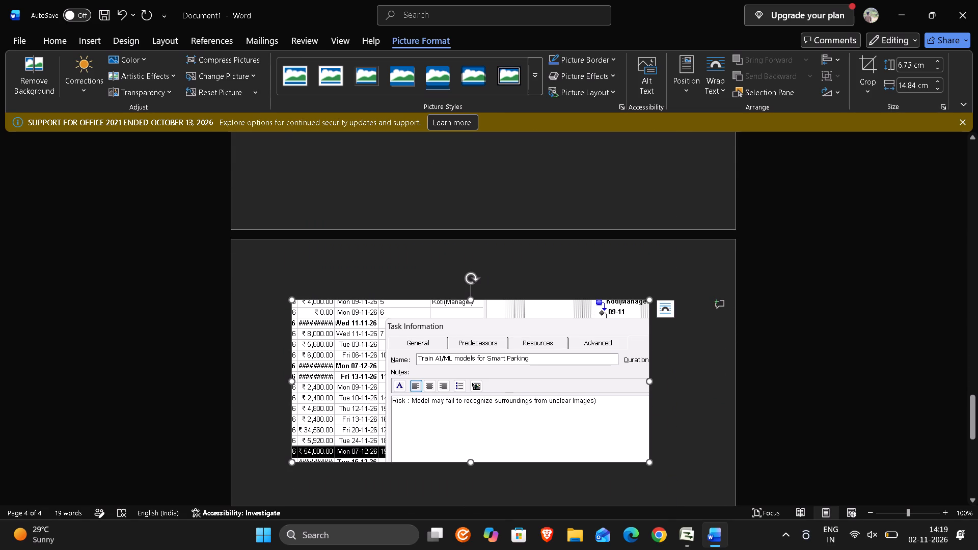
pyautogui.scroll(-1, 668, 350)
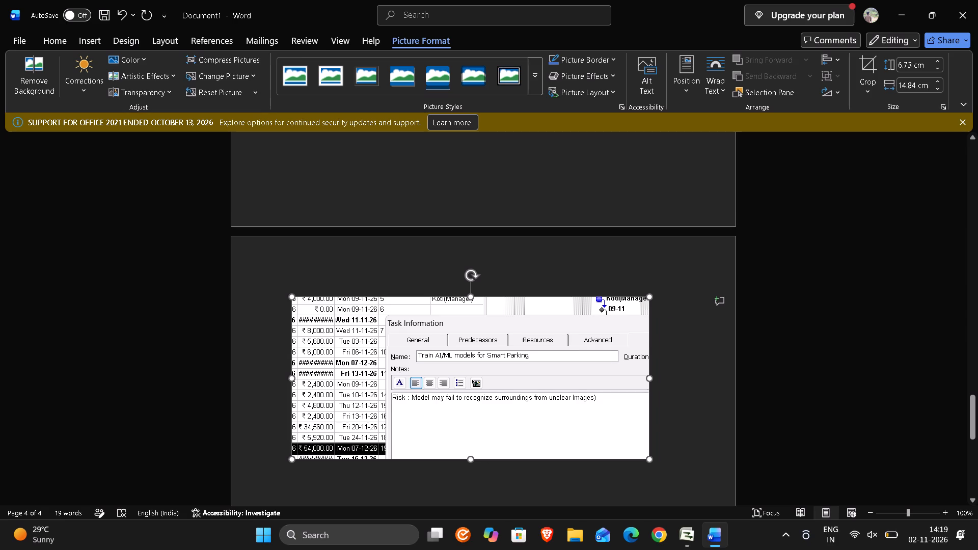
pyautogui.scroll(-1, 668, 350)
pyautogui.click(707, 350)
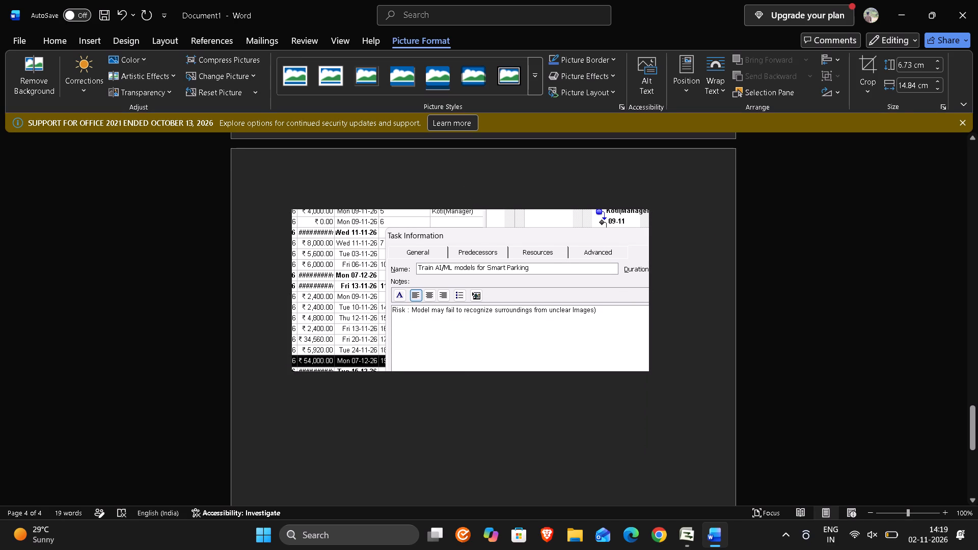
pyautogui.click(615, 320)
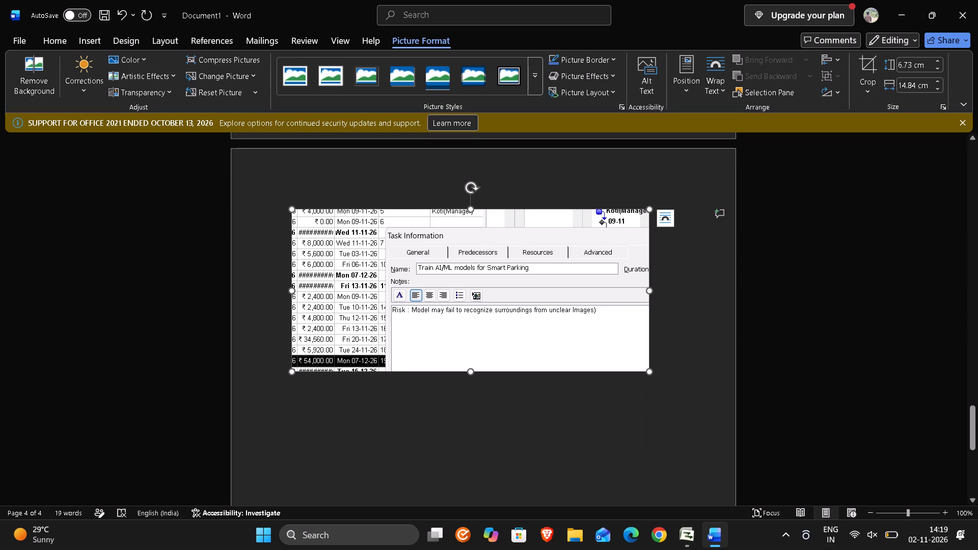
pyautogui.moveTo(653, 373); pyautogui.dragTo(689, 392)
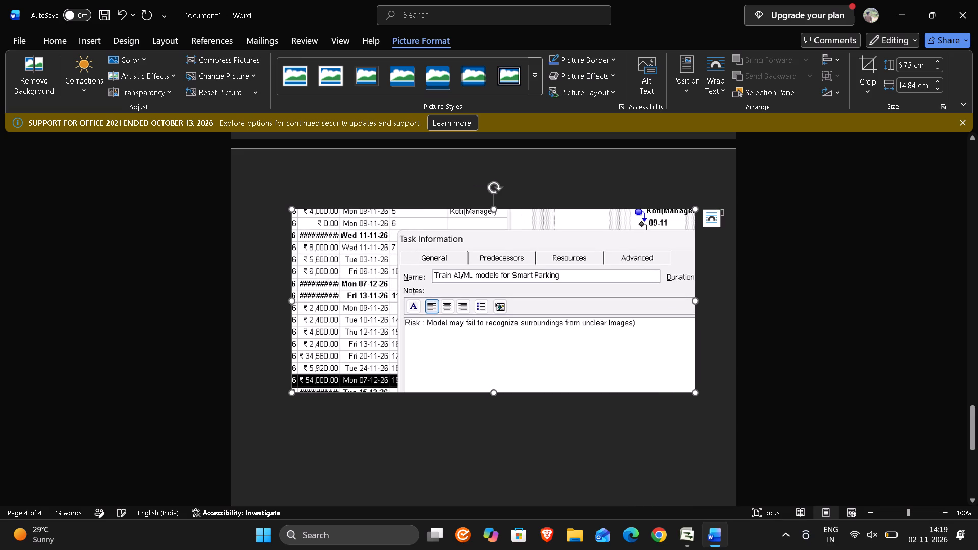
pyautogui.moveTo(698, 392); pyautogui.dragTo(662, 361)
pyautogui.click(697, 371)
pyautogui.press('Return')
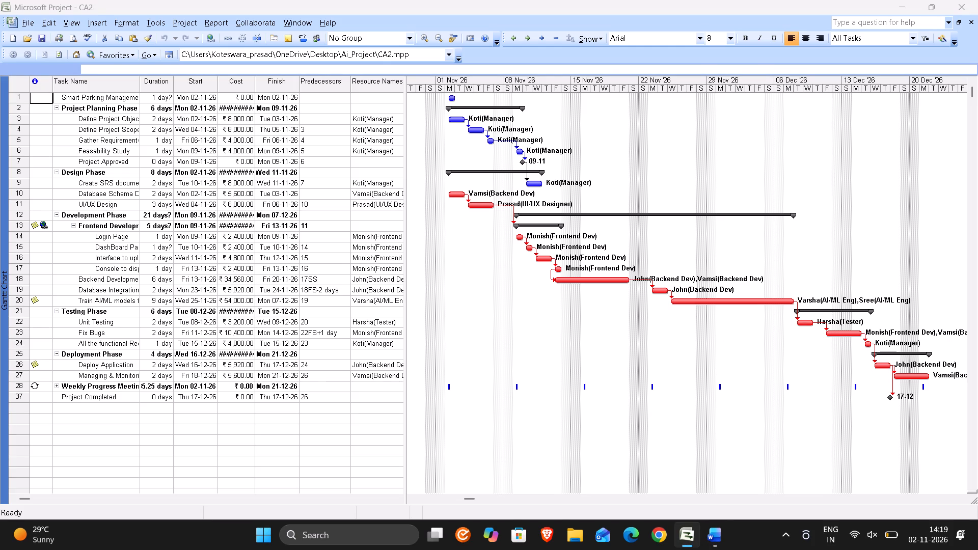
pyautogui.click(91, 42)
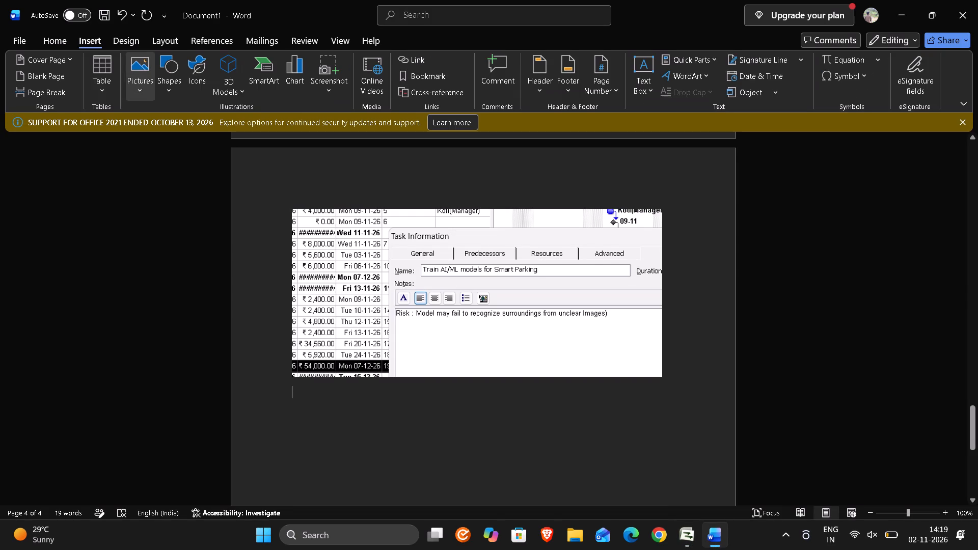
pyautogui.click(138, 63)
pyautogui.click(181, 131)
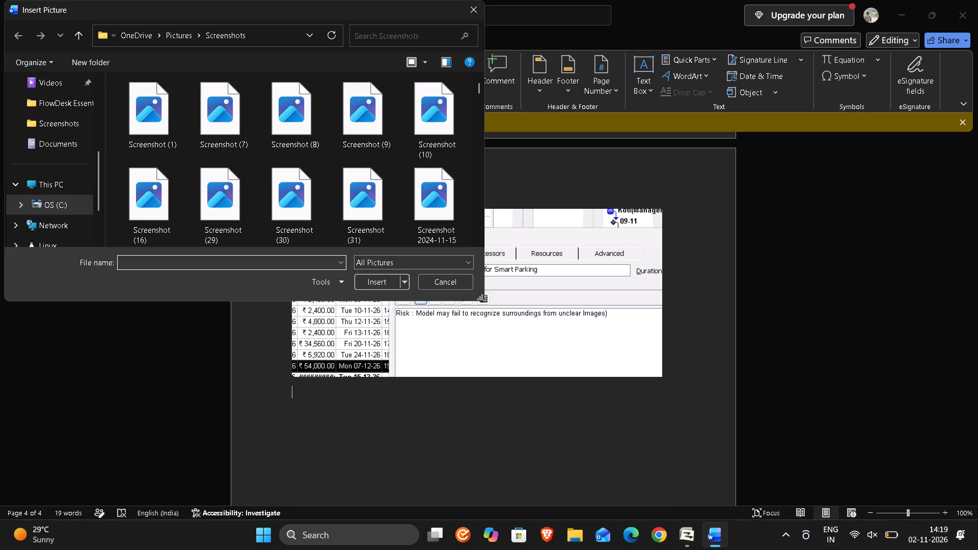
pyautogui.scroll(-20, 355, 205)
pyautogui.scroll(-20, 355, 205)
pyautogui.scroll(-20, 355, 205)
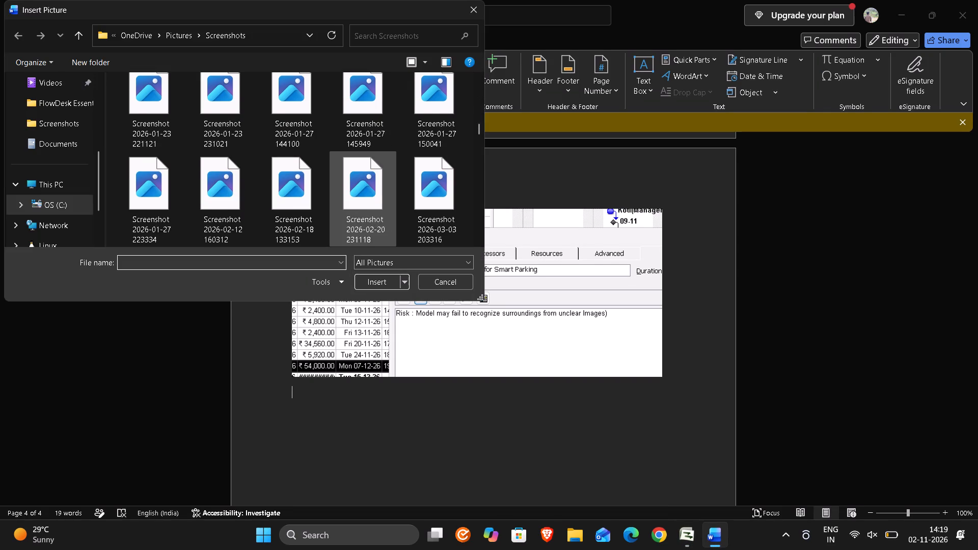
pyautogui.scroll(-20, 355, 205)
pyautogui.scroll(-20, 355, 205)
pyautogui.scroll(-20, 355, 205)
pyautogui.scroll(-6, 355, 205)
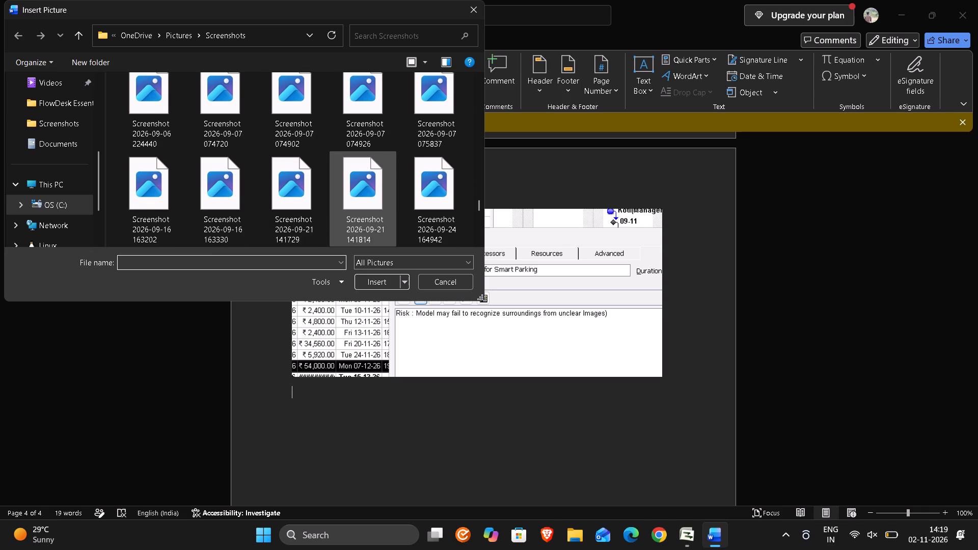
pyautogui.scroll(-20, 355, 205)
pyautogui.scroll(-20, 355, 205)
pyautogui.scroll(-11, 355, 205)
pyautogui.scroll(-17, 355, 205)
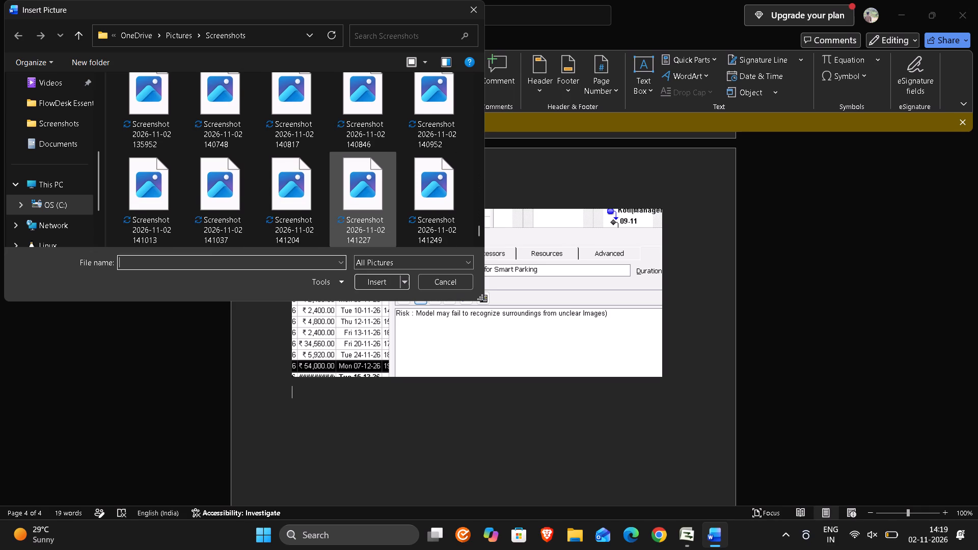
pyautogui.scroll(-3, 476, 270)
pyautogui.scroll(-8, 373, 166)
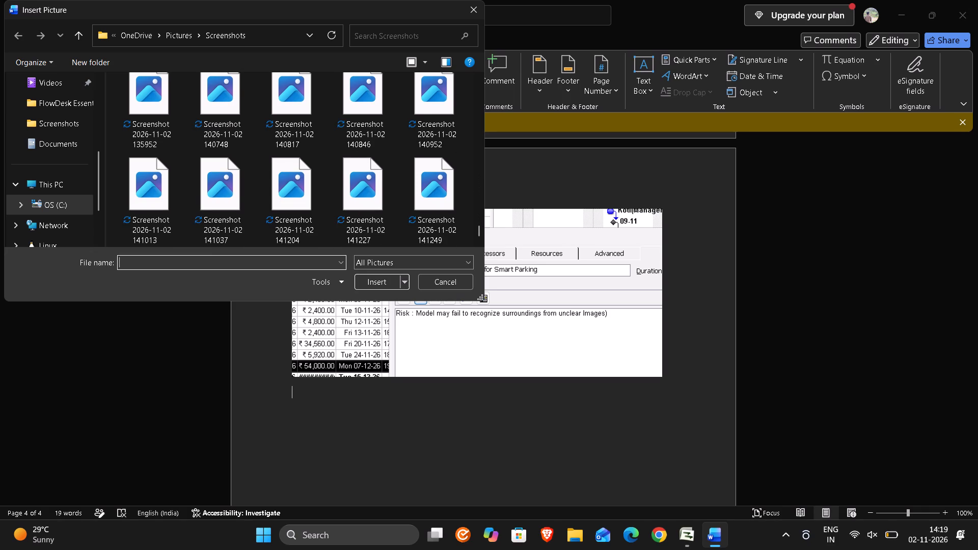
pyautogui.click(438, 102)
pyautogui.click(381, 283)
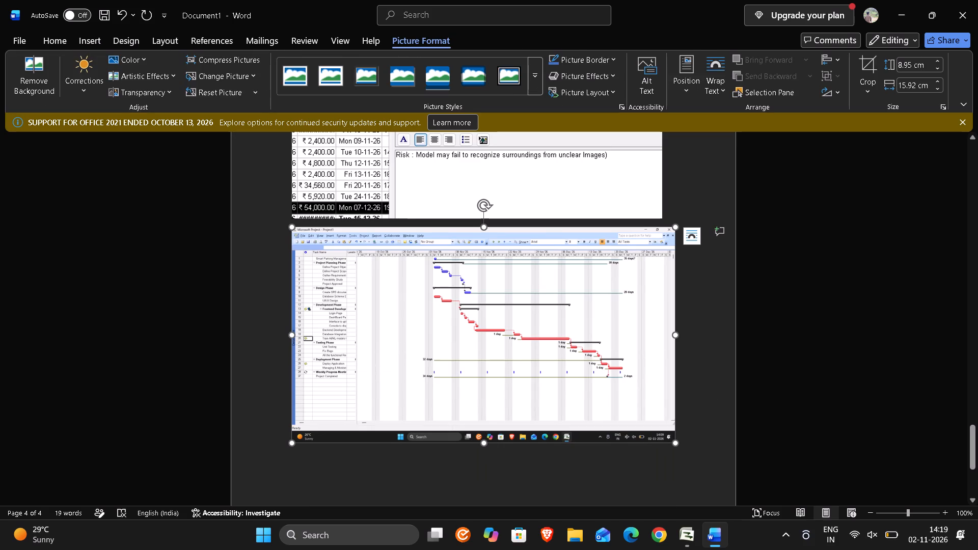
# Add the heading "Detail Gant view:" on a new line between the close-up Task Information picture and the Gantt chart on page 4.
pyautogui.scroll(6, 655, 324)
pyautogui.scroll(-1, 655, 324)
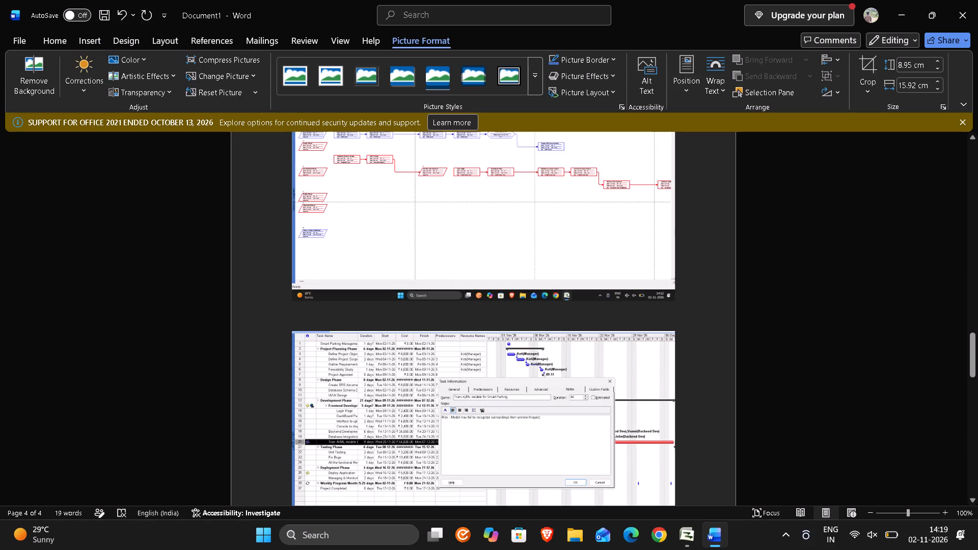
pyautogui.scroll(-6, 655, 324)
pyautogui.scroll(1, 655, 324)
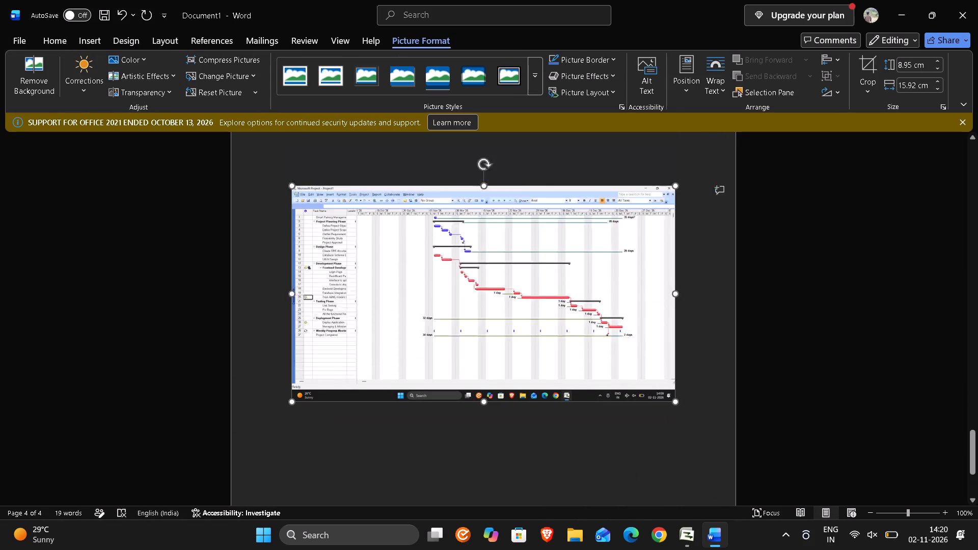
pyautogui.scroll(1, 655, 324)
pyautogui.click(711, 298)
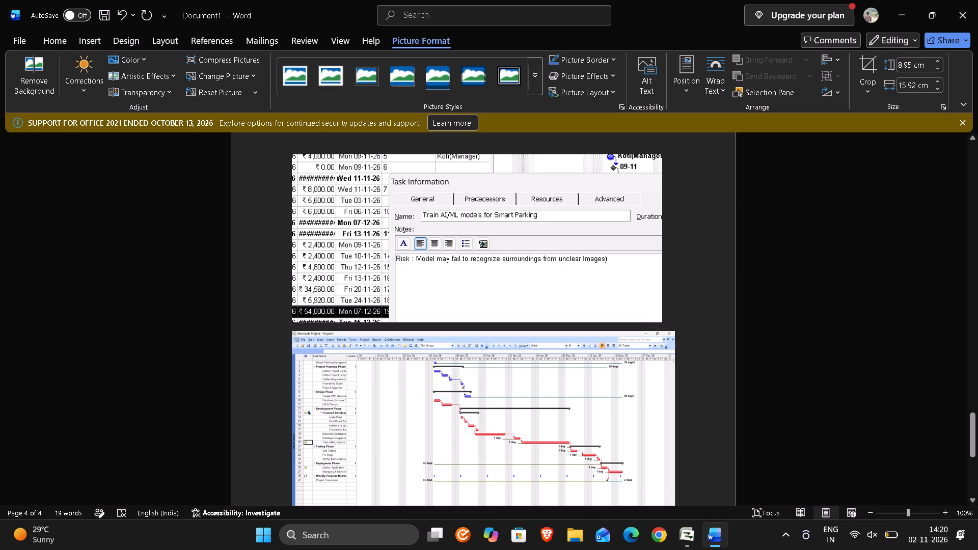
pyautogui.click(683, 312)
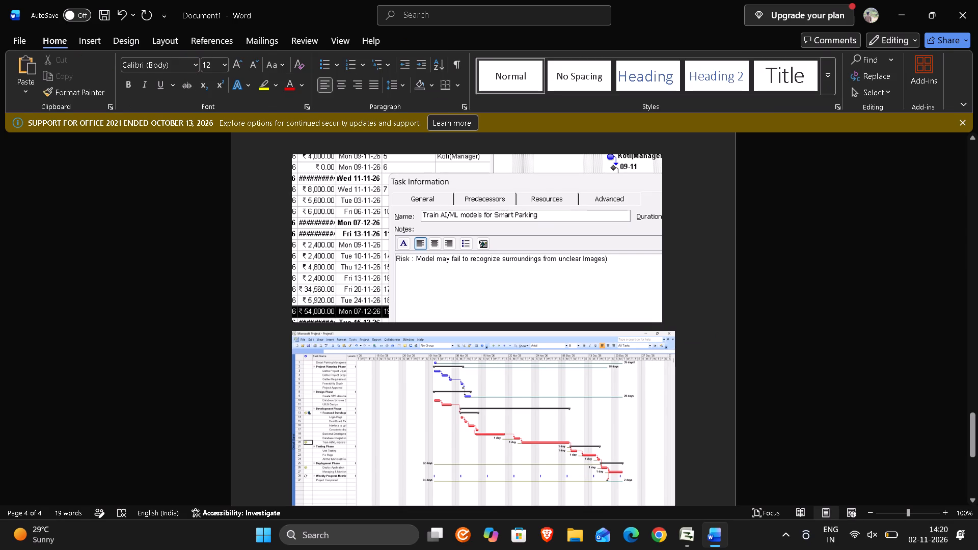
pyautogui.press('Return')
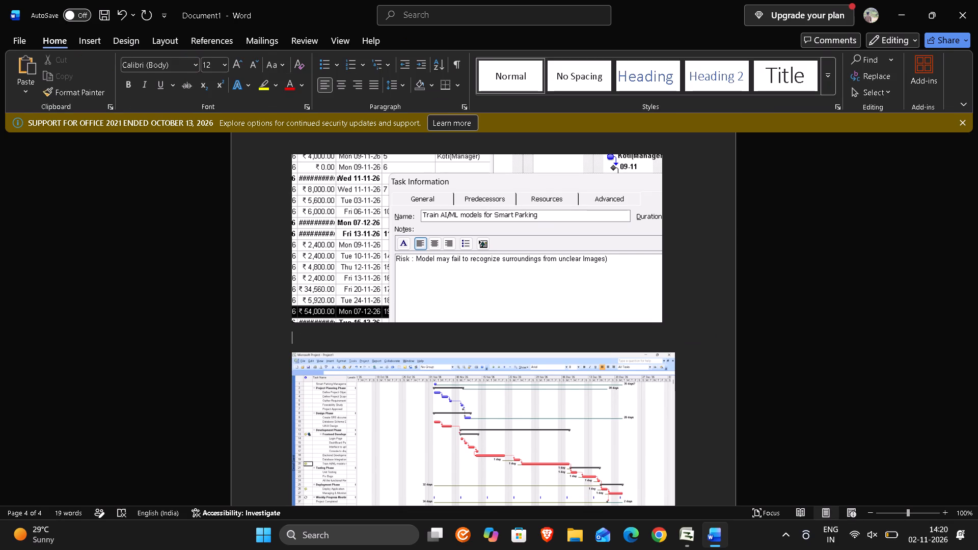
pyautogui.write('Detail Gant view')
pyautogui.hotkey('shift', ':')
pyautogui.press('Down')
pyautogui.press('Down')
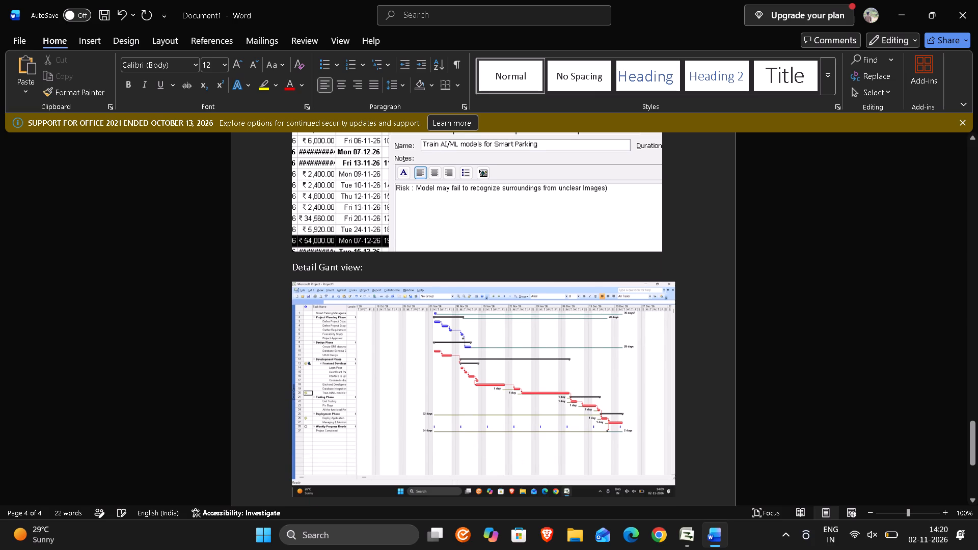
pyautogui.press('Down')
pyautogui.press('Down')
pyautogui.press('Down')
pyautogui.press('Right')
pyautogui.press('Right')
pyautogui.press('Right')
pyautogui.press('Right')
pyautogui.press('Right')
pyautogui.press('Right')
pyautogui.press('Right')
pyautogui.press('Right')
pyautogui.press('Return')
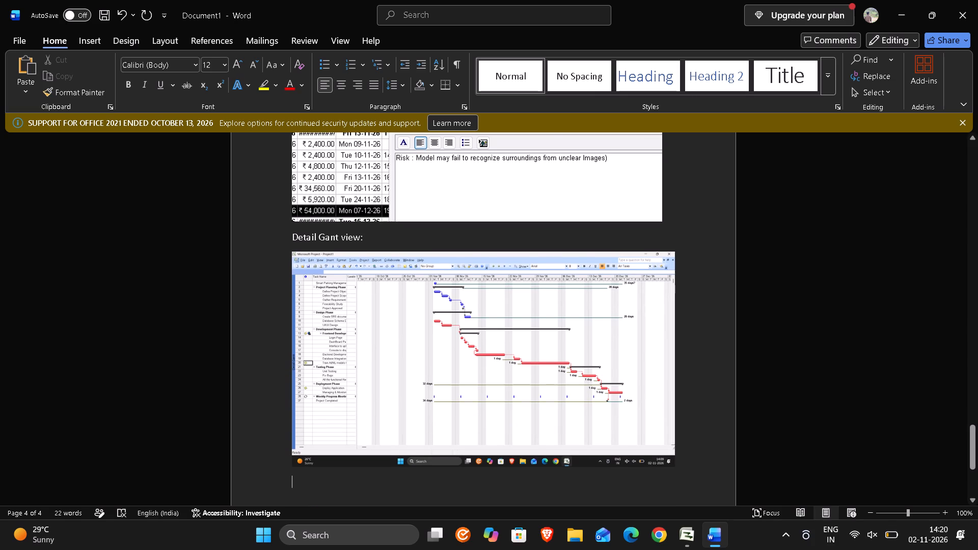
pyautogui.scroll(-2, 718, 333)
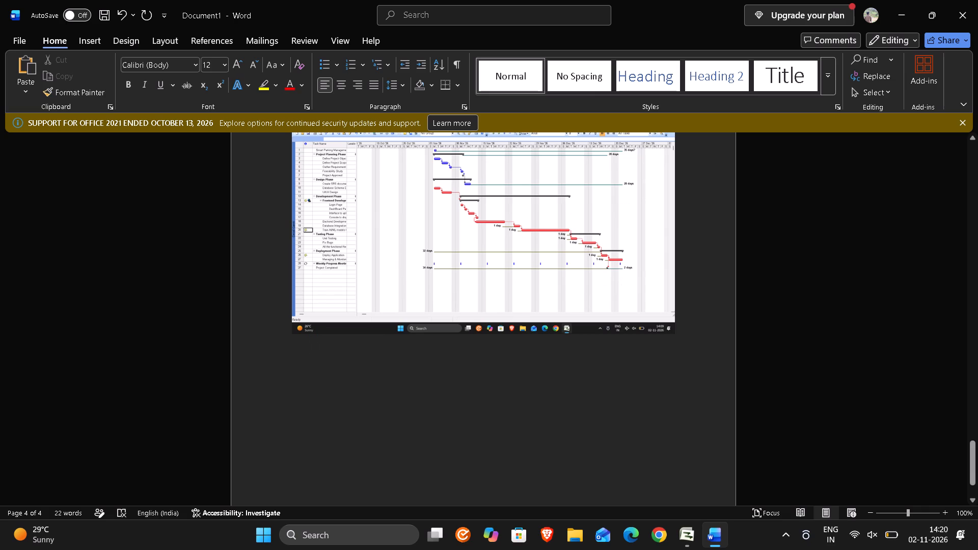
pyautogui.click(99, 37)
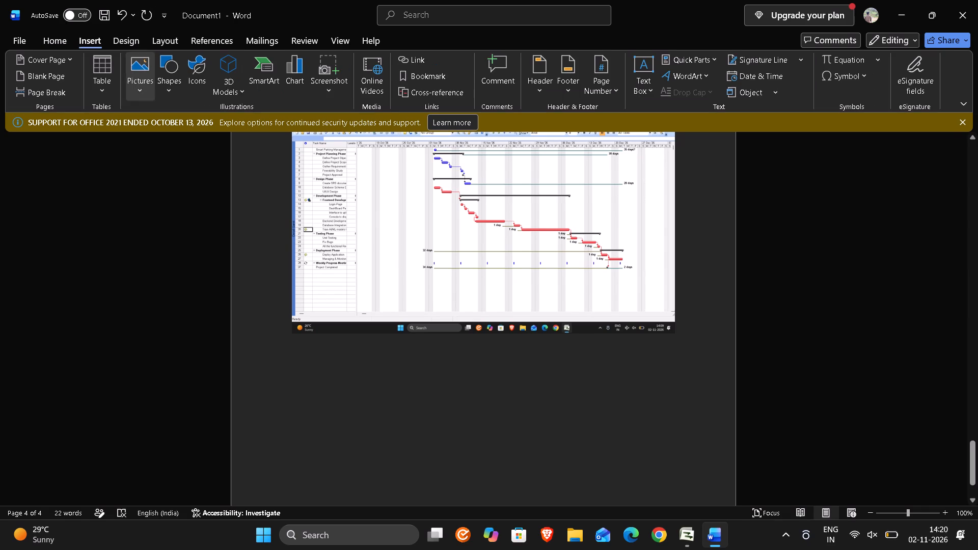
pyautogui.click(141, 68)
pyautogui.click(177, 124)
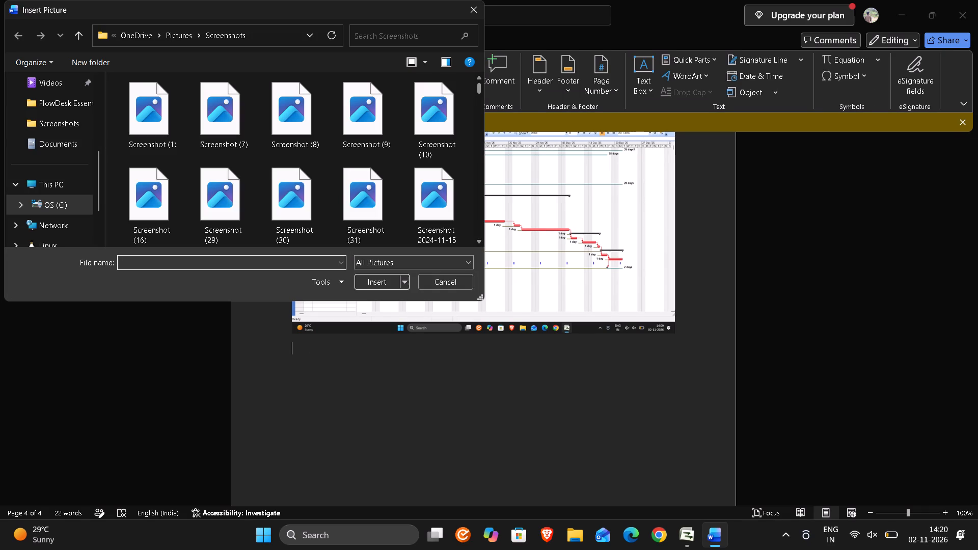
pyautogui.moveTo(480, 90); pyautogui.dragTo(468, 262)
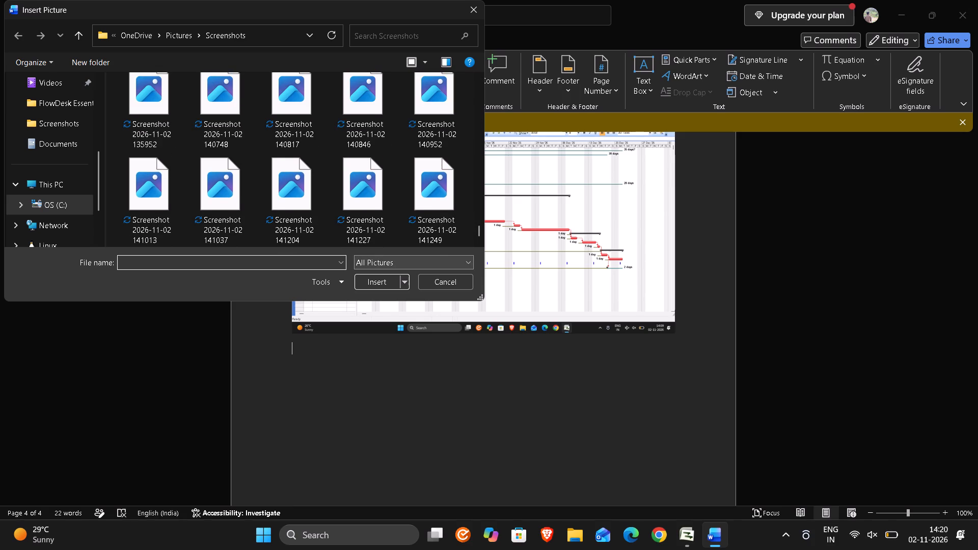
pyautogui.click(368, 88)
pyautogui.scroll(-2, 382, 131)
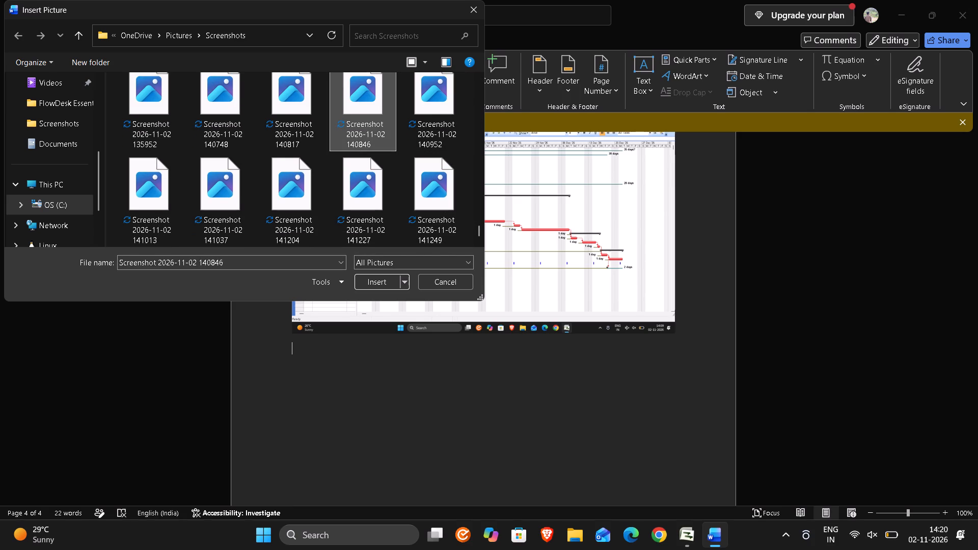
pyautogui.click(370, 279)
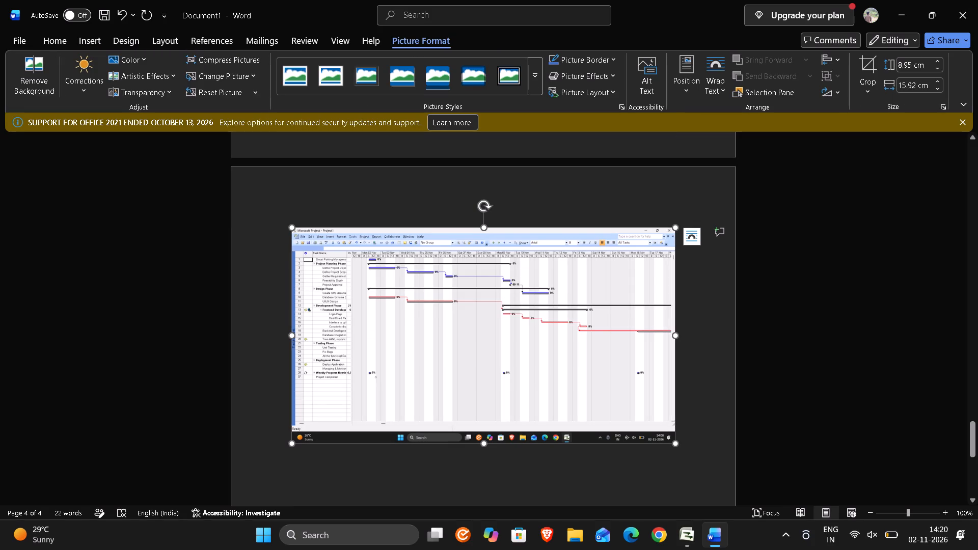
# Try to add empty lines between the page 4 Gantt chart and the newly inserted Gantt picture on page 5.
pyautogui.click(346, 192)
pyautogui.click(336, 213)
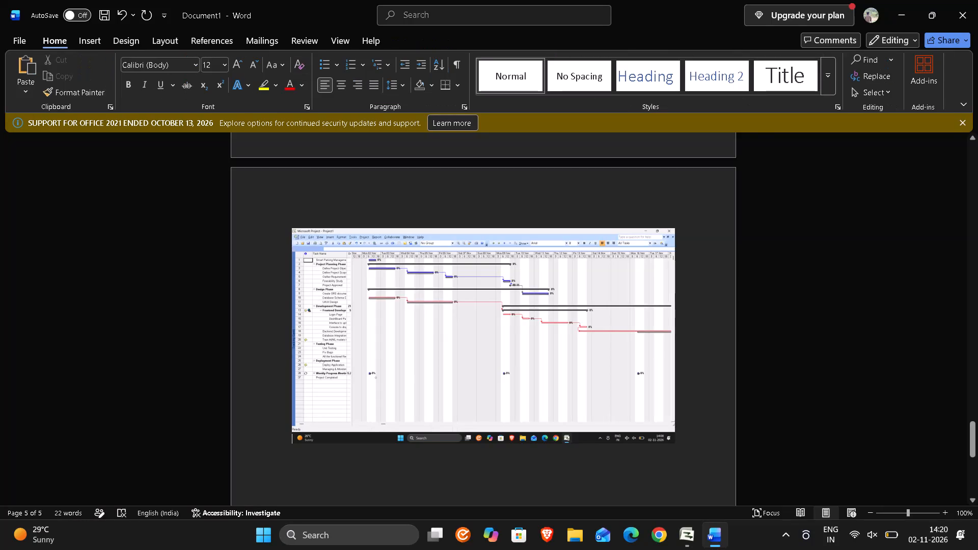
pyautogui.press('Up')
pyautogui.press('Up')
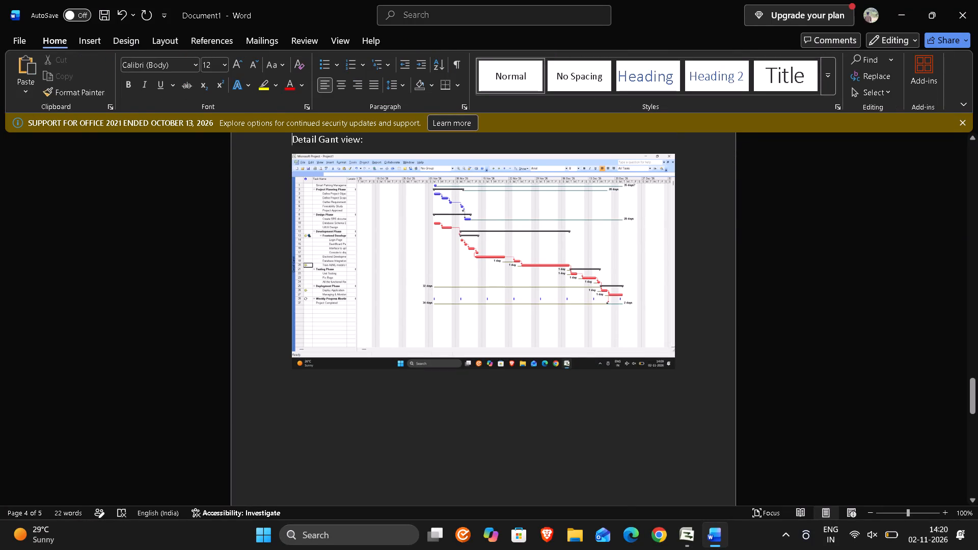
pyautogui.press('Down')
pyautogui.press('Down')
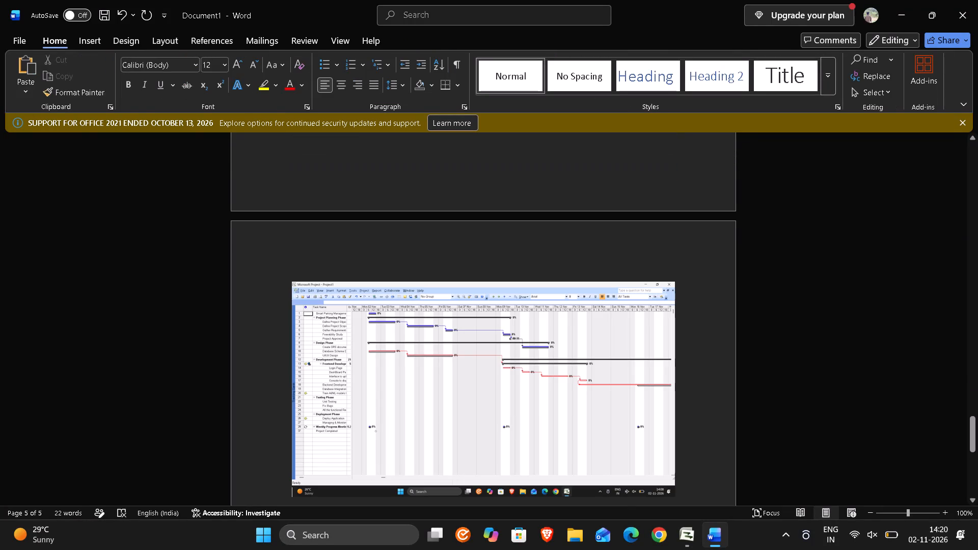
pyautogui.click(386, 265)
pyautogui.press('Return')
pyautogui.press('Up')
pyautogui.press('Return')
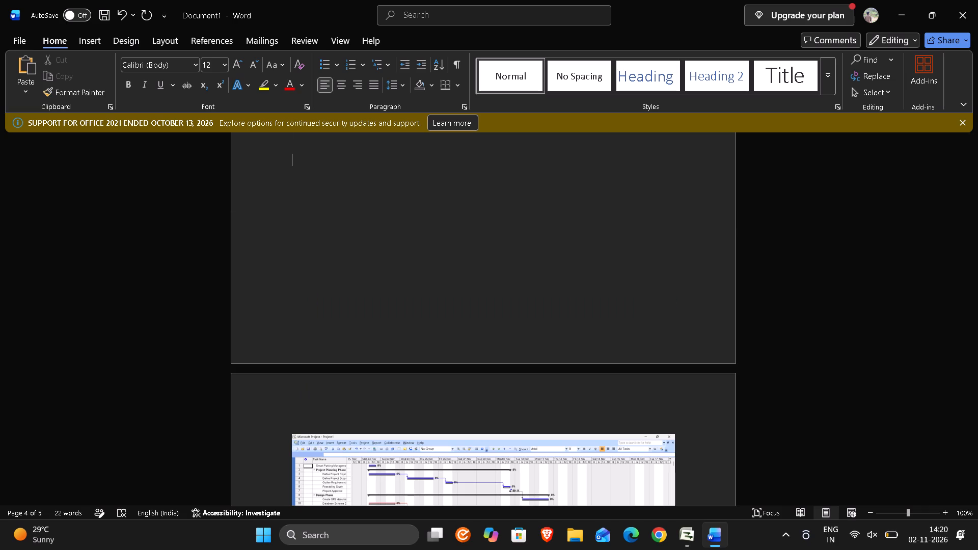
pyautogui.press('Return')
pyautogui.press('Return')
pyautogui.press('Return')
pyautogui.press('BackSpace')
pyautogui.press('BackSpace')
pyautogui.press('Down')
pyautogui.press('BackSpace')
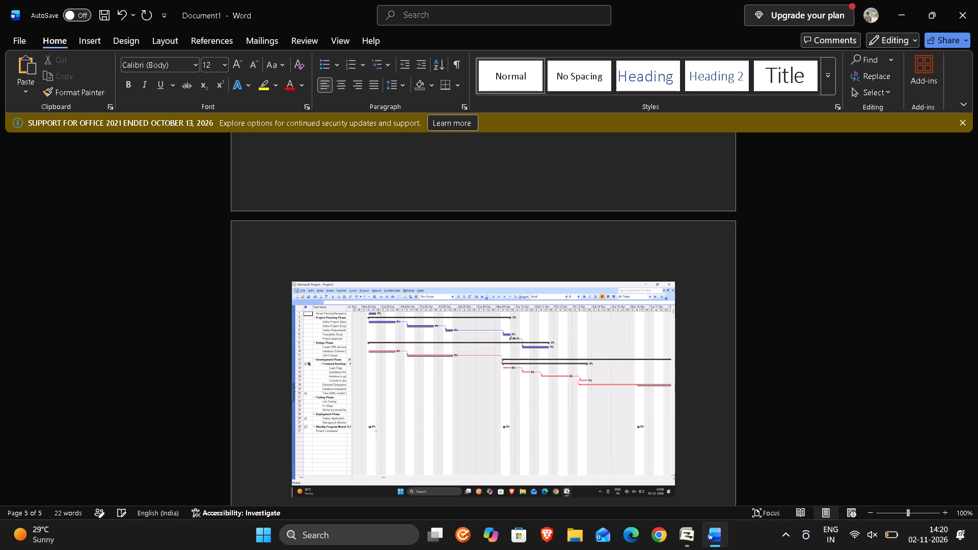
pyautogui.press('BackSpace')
# Add empty lines below the page 4 Gantt chart until a blank line starts page 5 above its Gantt picture.
pyautogui.scroll(1, 574, 280)
pyautogui.keyDown('ctrl'); pyautogui.scroll(-2, 574, 280); pyautogui.keyUp('ctrl')
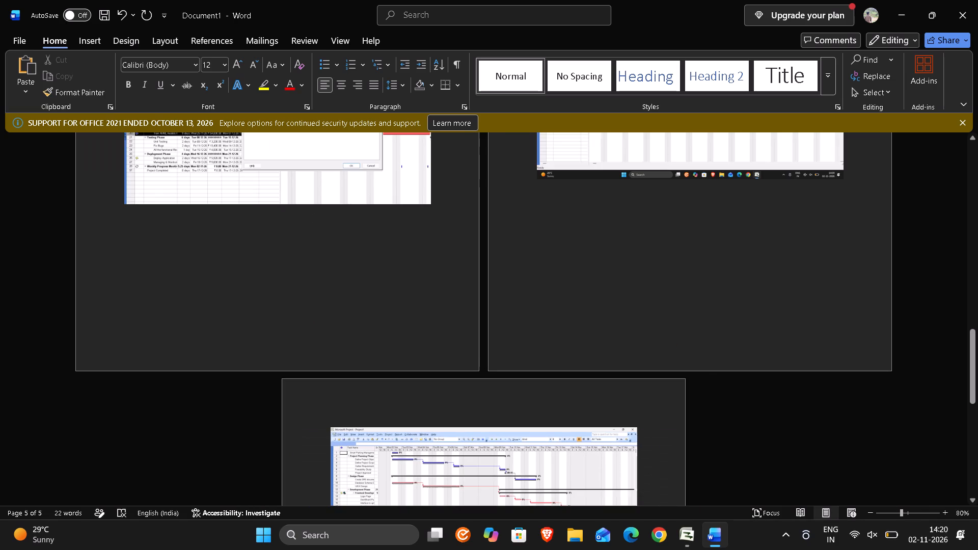
pyautogui.keyDown('ctrl'); pyautogui.scroll(-1, 574, 280); pyautogui.keyUp('ctrl')
pyautogui.scroll(-2, 574, 280)
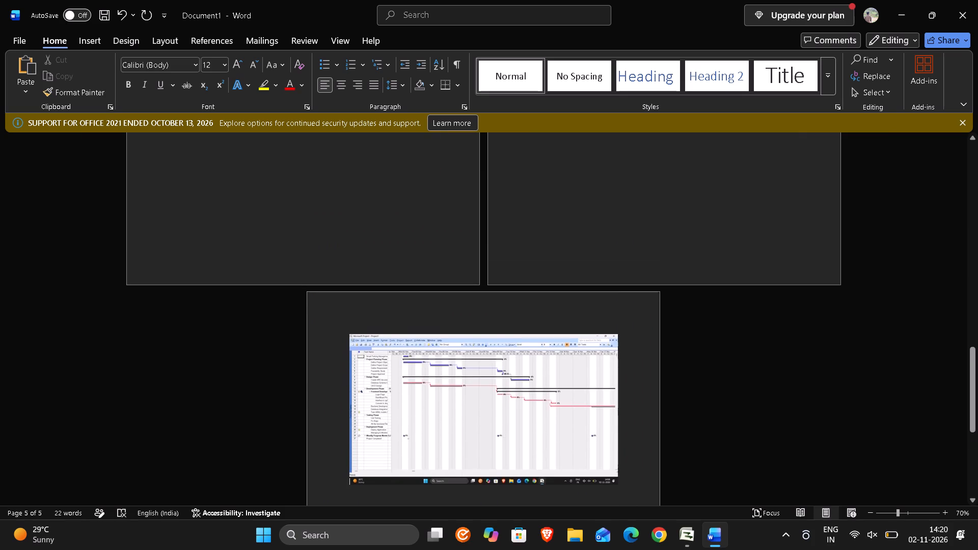
pyautogui.scroll(-1, 574, 280)
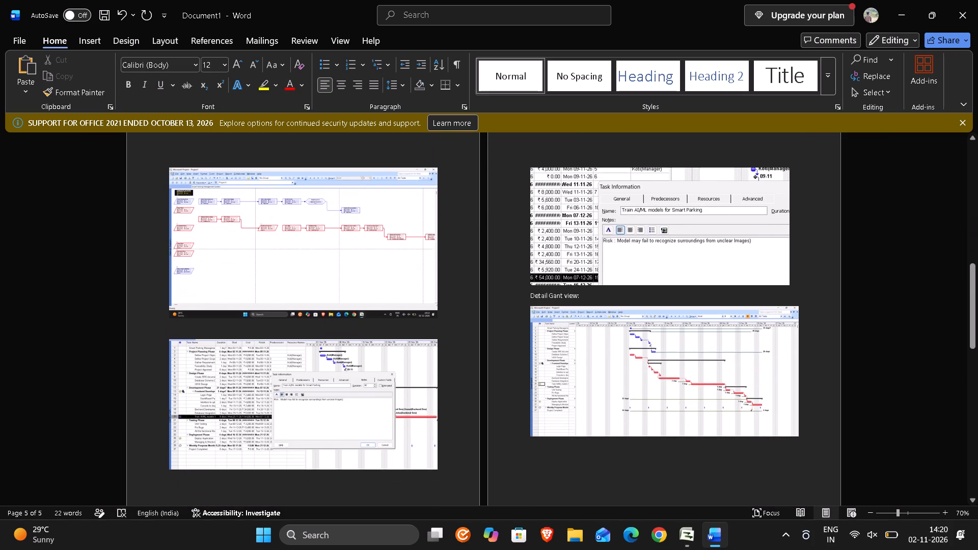
pyautogui.scroll(-3, 574, 280)
pyautogui.click(382, 416)
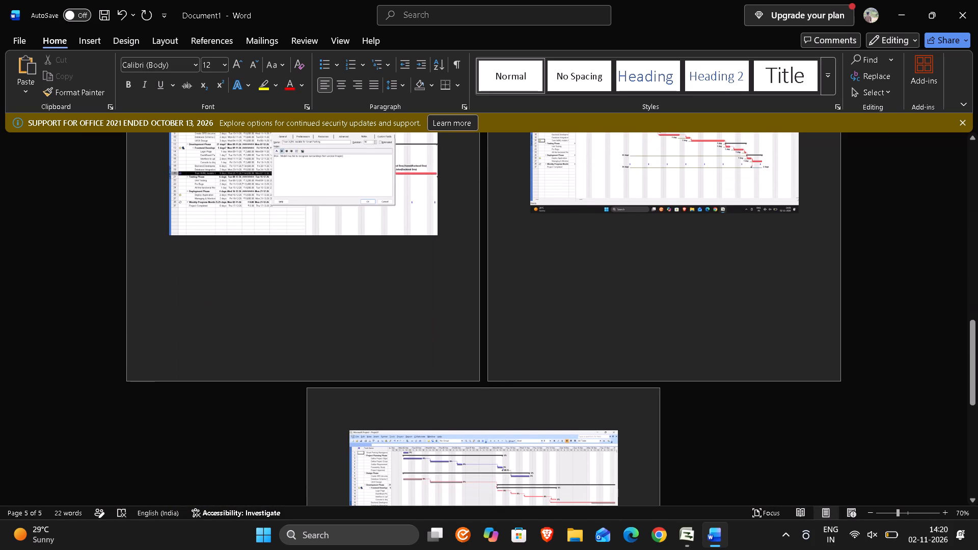
pyautogui.click(444, 415)
pyautogui.press('Return')
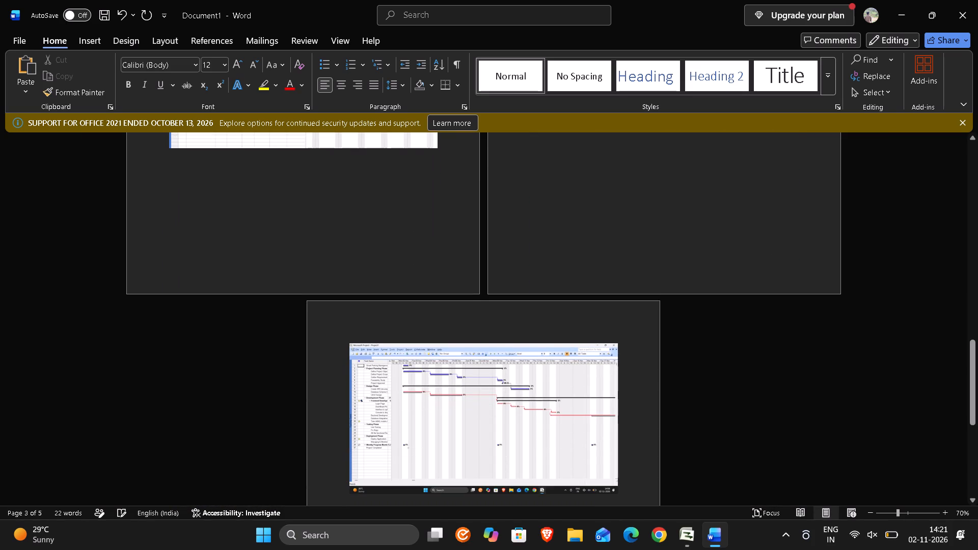
pyautogui.press('Up')
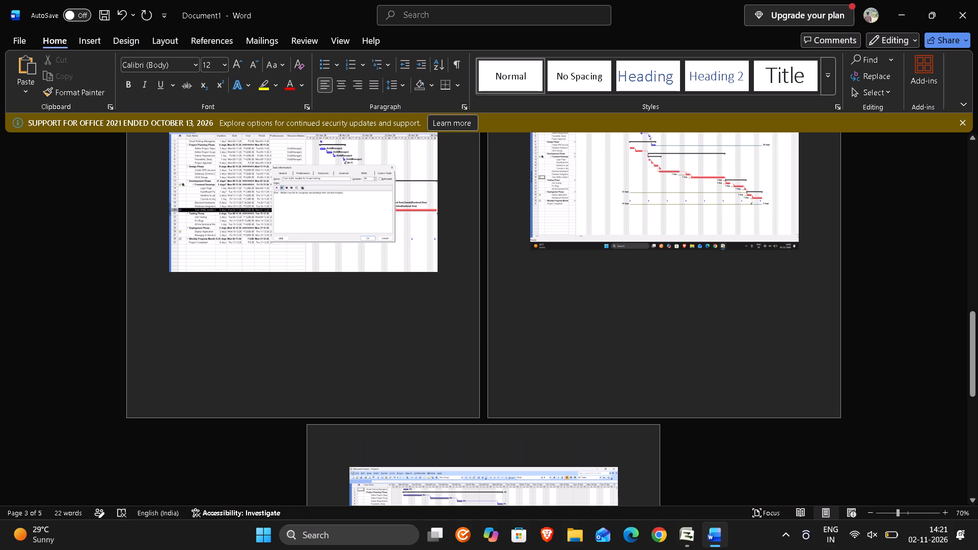
pyautogui.press('Right')
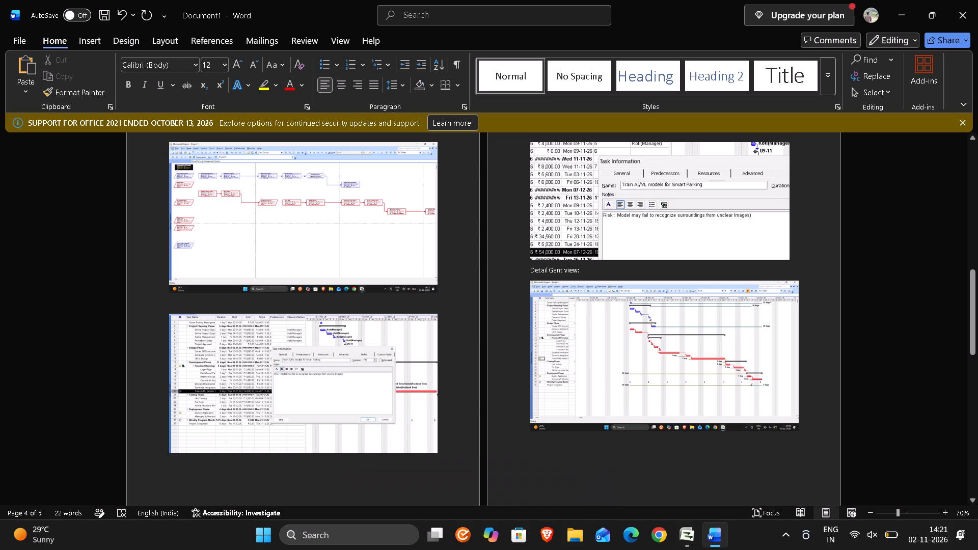
pyautogui.press('Down')
pyautogui.press('Down')
pyautogui.press('Down')
pyautogui.press('Return')
pyautogui.press('Return')
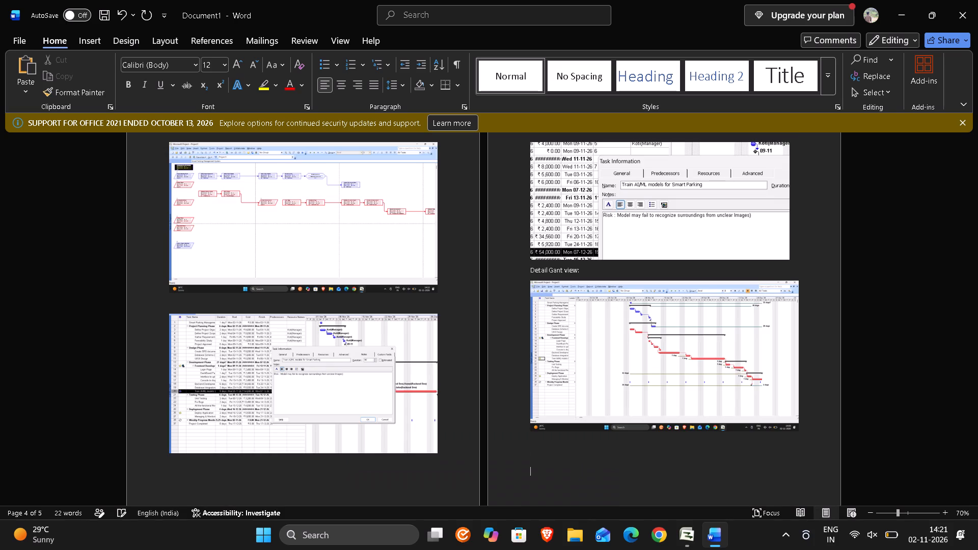
pyautogui.press('Return')
pyautogui.press('Return')
pyautogui.press('Return')
pyautogui.press('Return')
pyautogui.press('Return')
pyautogui.press('Return')
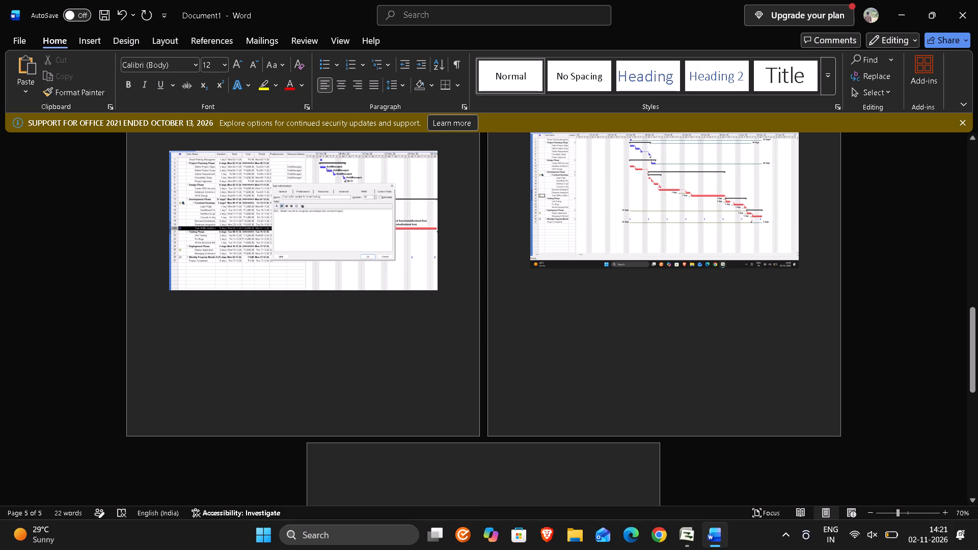
# Enter the heading "Baseline:" on the blank line at the top of page 5.
pyautogui.write('Basl')
pyautogui.press('BackSpace')
pyautogui.write('eline:')
pyautogui.scroll(-1, 591, 387)
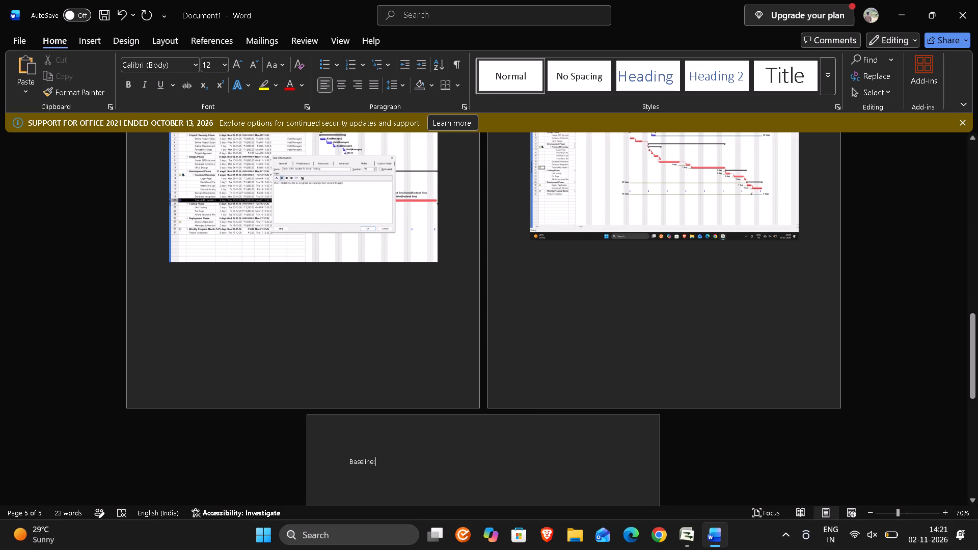
pyautogui.scroll(-2, 591, 387)
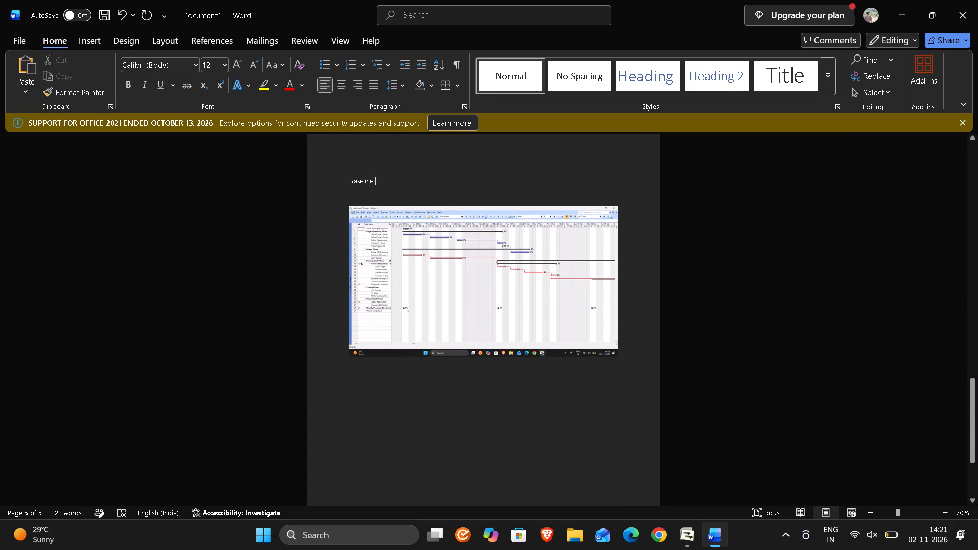
# Remove the empty line between the Baseline heading and the Gantt picture on page 5.
pyautogui.press('Down')
pyautogui.press('Down')
pyautogui.press('Down')
pyautogui.press('Down')
pyautogui.press('Up')
pyautogui.press('Up')
pyautogui.press('Down')
pyautogui.press('BackSpace')
# Add a space before the colon in the page 5 heading so it reads "Baseline :".
pyautogui.press('Left')
pyautogui.press('space')
pyautogui.press('Down')
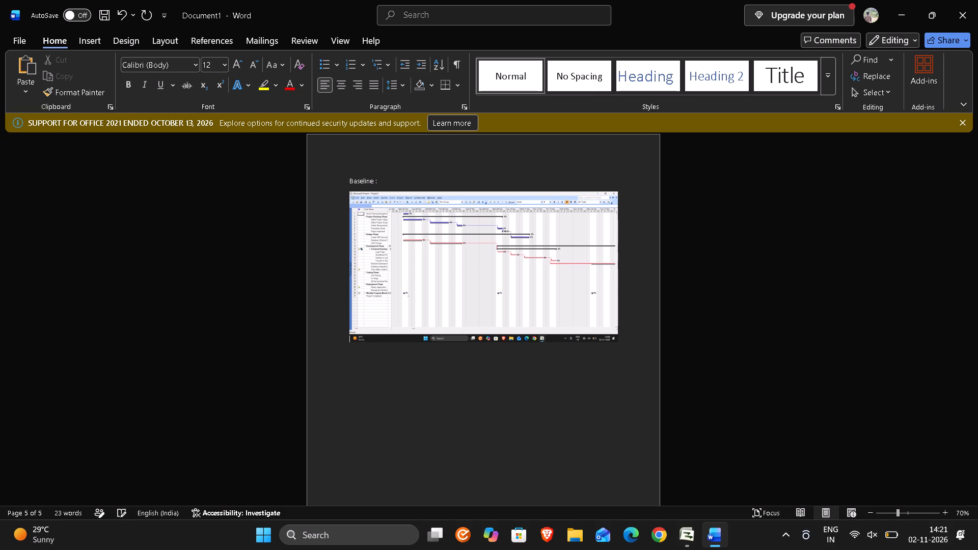
# Add two new lines below the Gantt picture under the Baseline heading on page 5.
pyautogui.press('Down')
pyautogui.press('Down')
pyautogui.press('Return')
pyautogui.press('BackSpace')
pyautogui.press('Right')
pyautogui.press('Right')
pyautogui.press('Right')
pyautogui.press('Return')
pyautogui.press('Return')
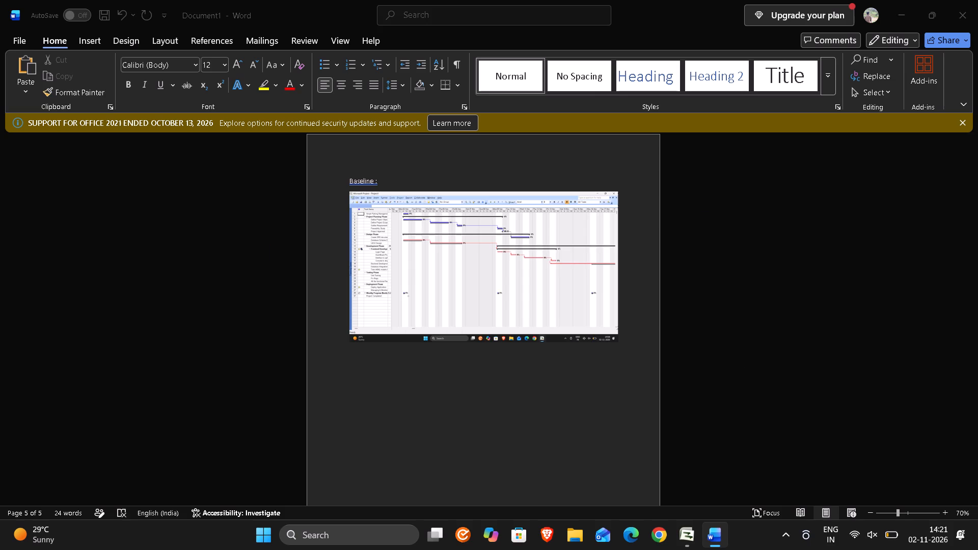
pyautogui.click(94, 41)
pyautogui.click(139, 61)
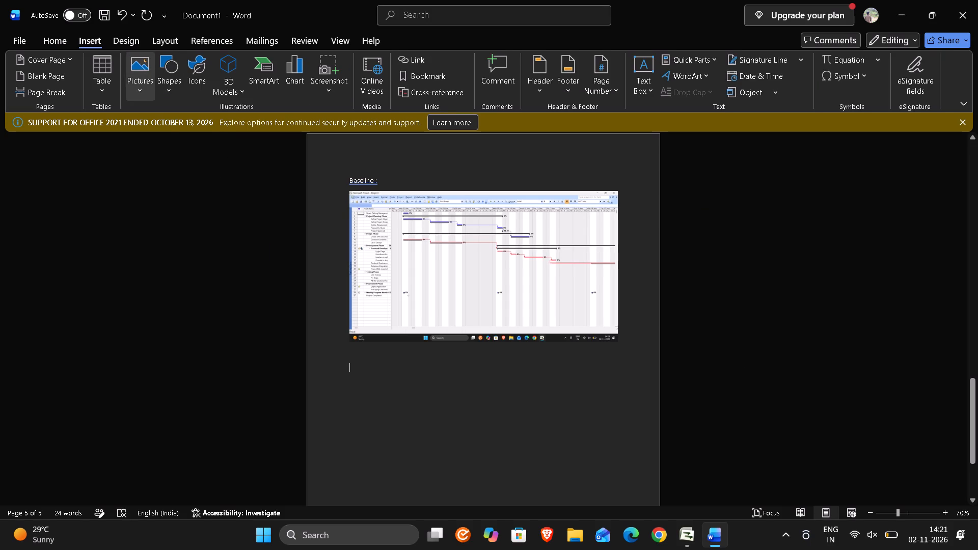
pyautogui.click(179, 125)
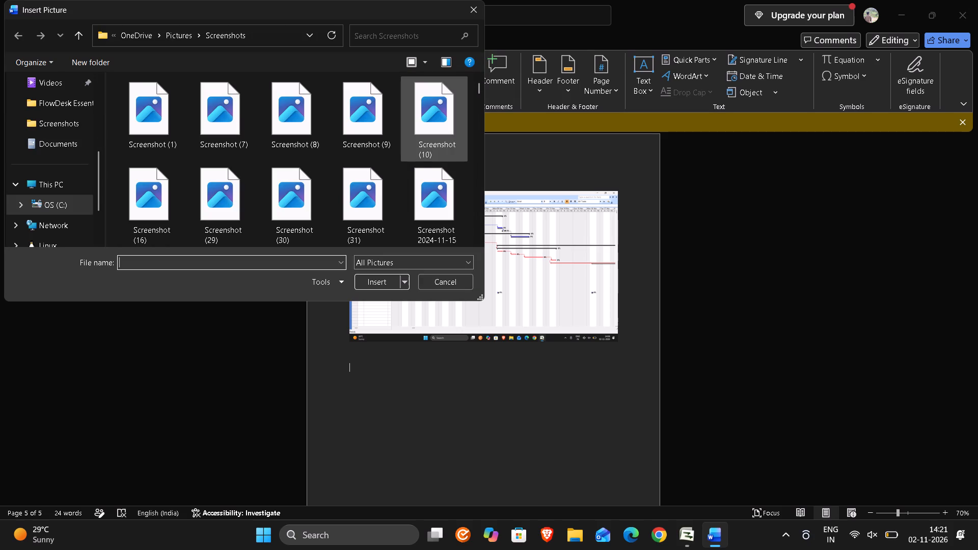
pyautogui.moveTo(478, 88); pyautogui.dragTo(466, 259)
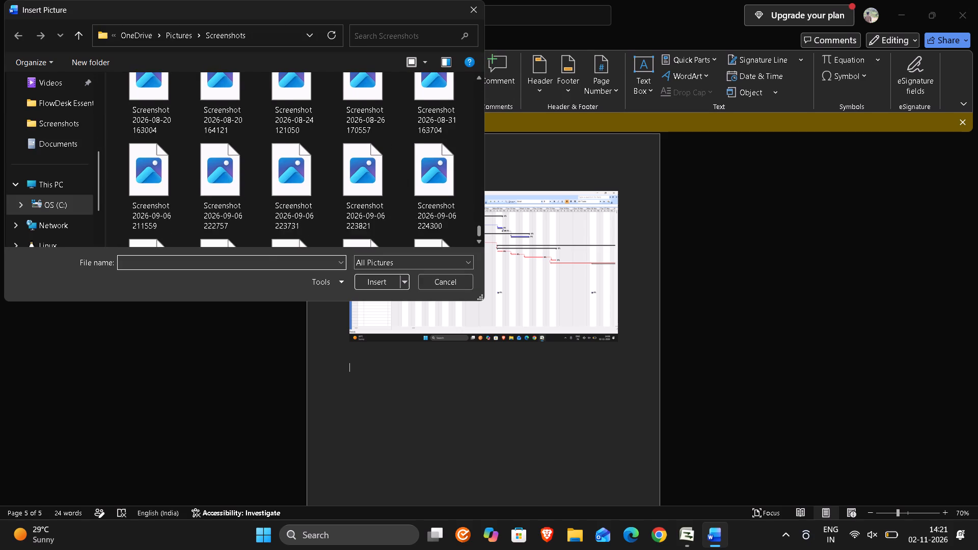
pyautogui.moveTo(466, 259); pyautogui.dragTo(464, 266)
pyautogui.scroll(-1, 393, 122)
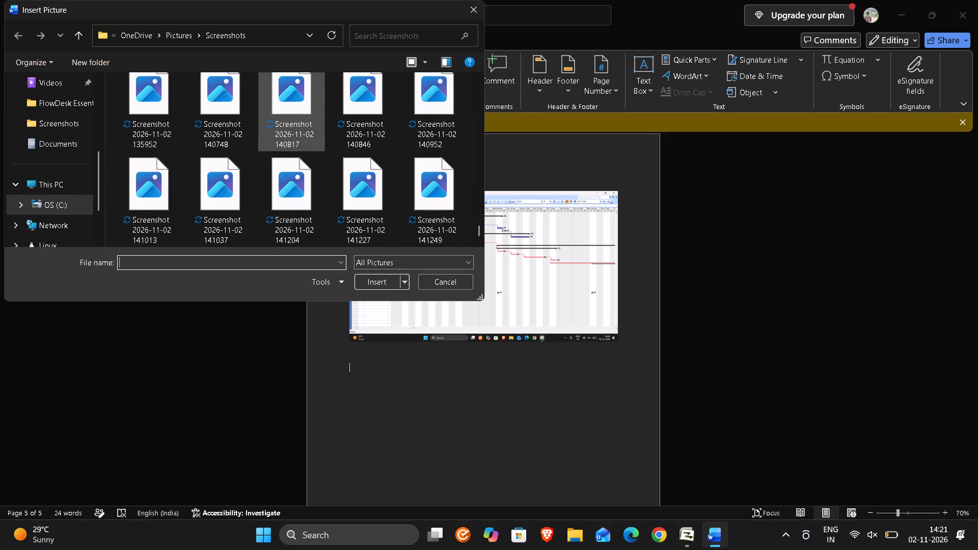
pyautogui.click(274, 106)
pyautogui.click(381, 285)
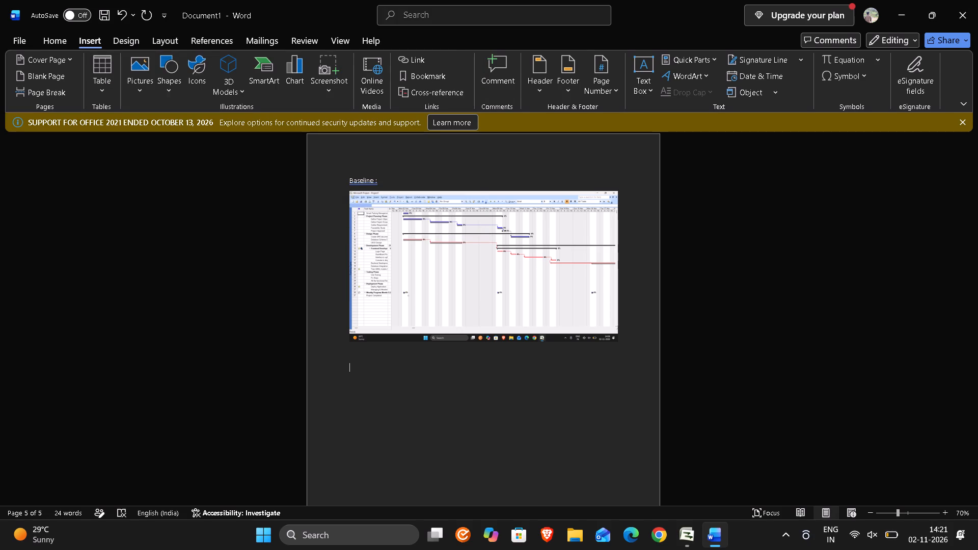
pyautogui.scroll(-1, 653, 286)
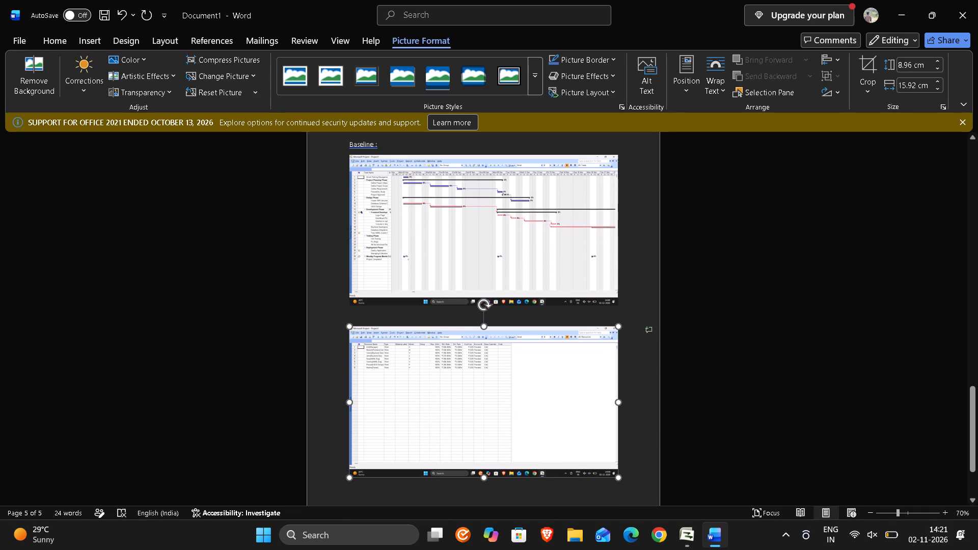
# Enter the heading "Resource Sheet :" on a new line directly above the second picture on page 5.
pyautogui.click(637, 302)
pyautogui.press('Down')
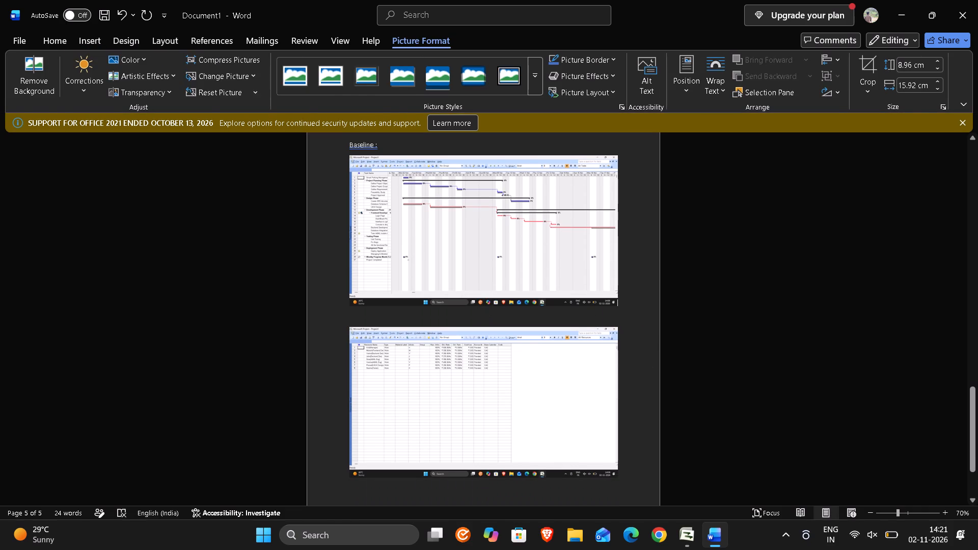
pyautogui.press('Down')
pyautogui.press('Up')
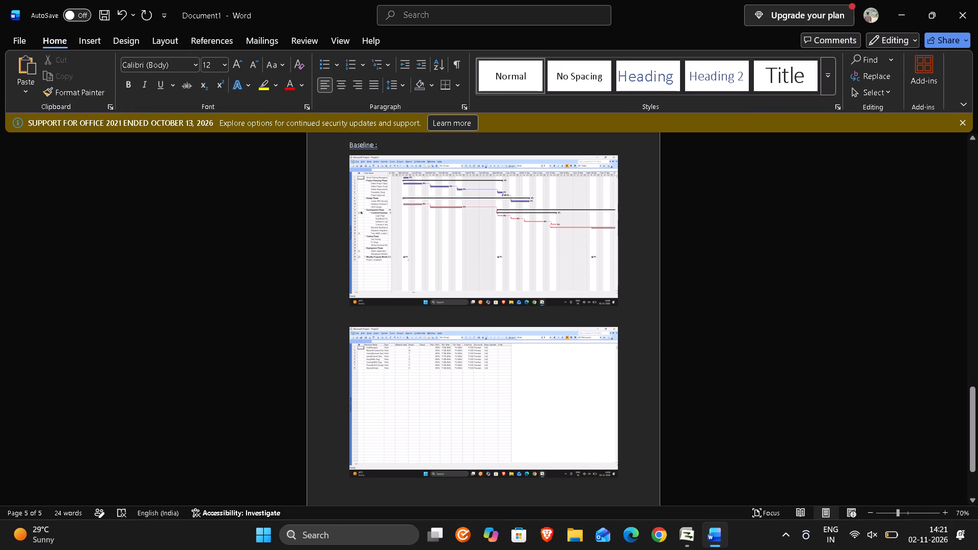
pyautogui.press('Return')
pyautogui.write('Resousr')
pyautogui.press('BackSpace')
pyautogui.press('BackSpace')
pyautogui.write('rceShe')
pyautogui.press('BackSpace')
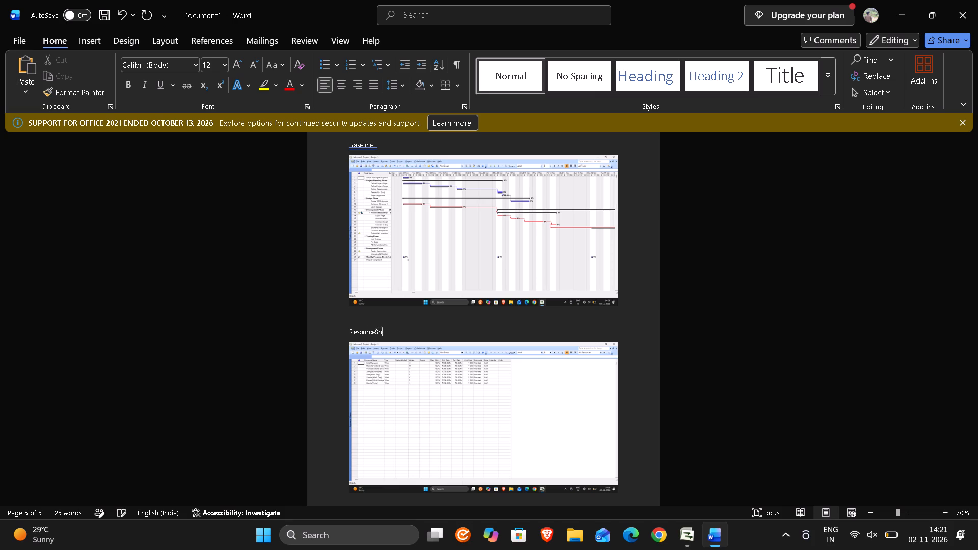
pyautogui.press('BackSpace')
pyautogui.press('BackSpace')
pyautogui.press('space')
pyautogui.write('Sheet:')
pyautogui.press('Left')
pyautogui.press('space')
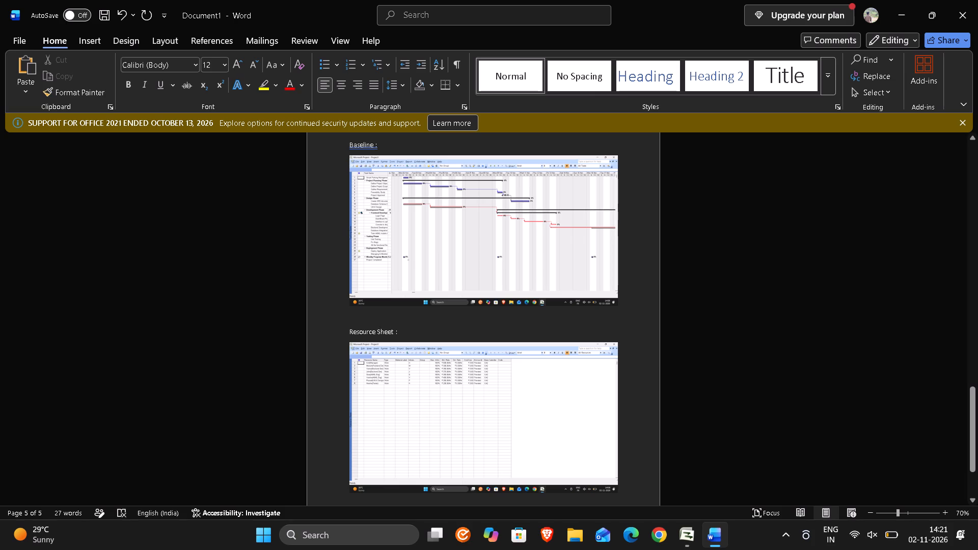
# Start a new line below the Resource Sheet picture on page 5.
pyautogui.press('Down')
pyautogui.press('Down')
pyautogui.press('Down')
pyautogui.press('Down')
pyautogui.press('Down')
pyautogui.press('Right')
pyautogui.press('Right')
pyautogui.press('Return')
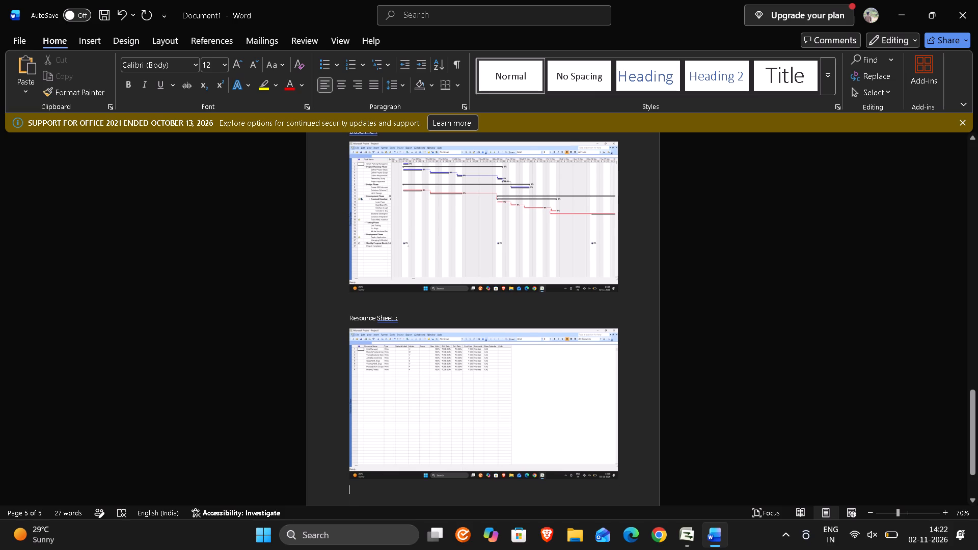
pyautogui.click(99, 37)
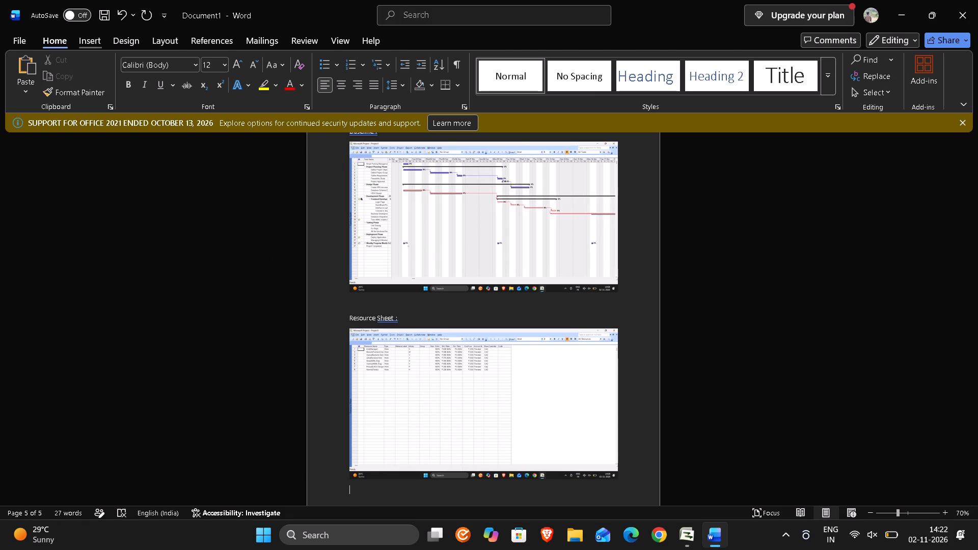
pyautogui.click(140, 63)
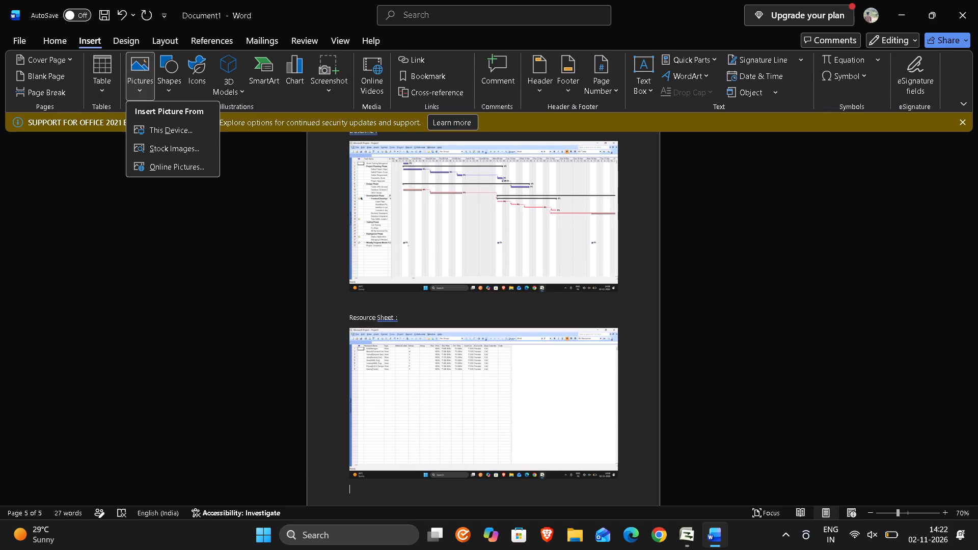
pyautogui.click(193, 130)
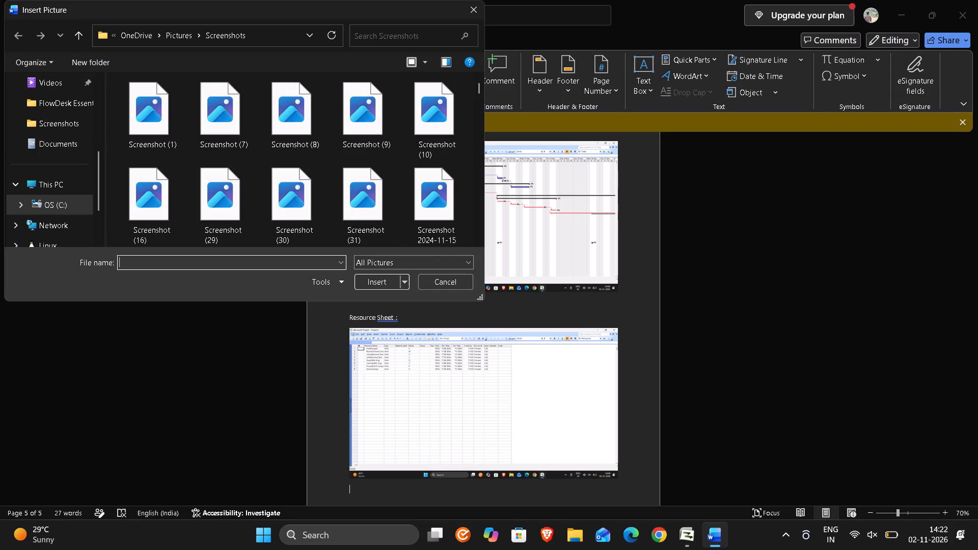
pyautogui.moveTo(478, 86); pyautogui.dragTo(480, 121)
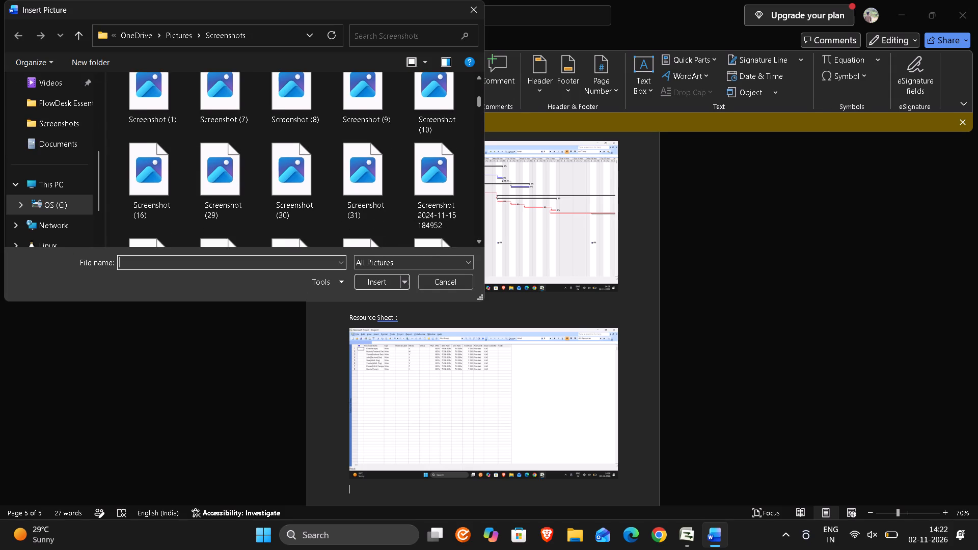
pyautogui.moveTo(480, 121); pyautogui.dragTo(478, 266)
pyautogui.scroll(-3, 388, 171)
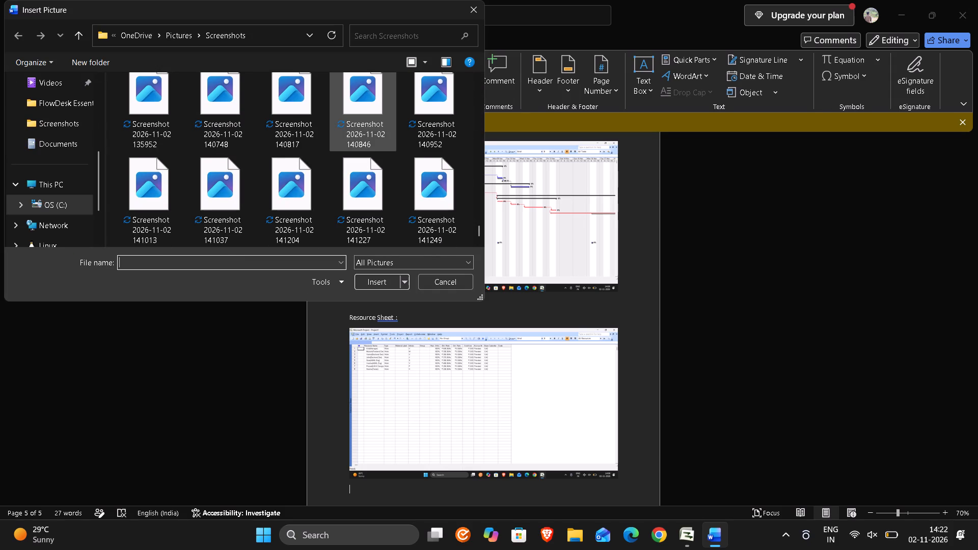
pyautogui.scroll(-2, 348, 143)
pyautogui.click(214, 113)
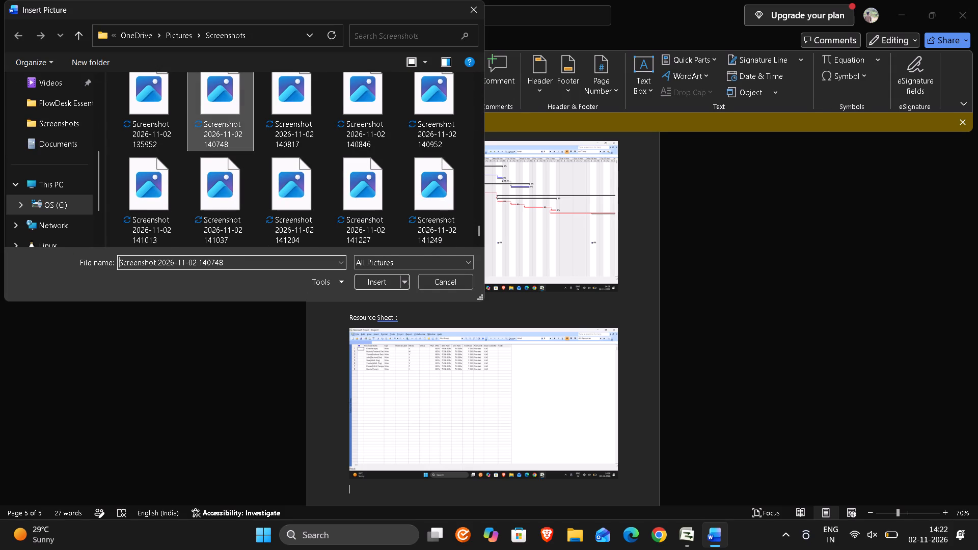
pyautogui.click(364, 281)
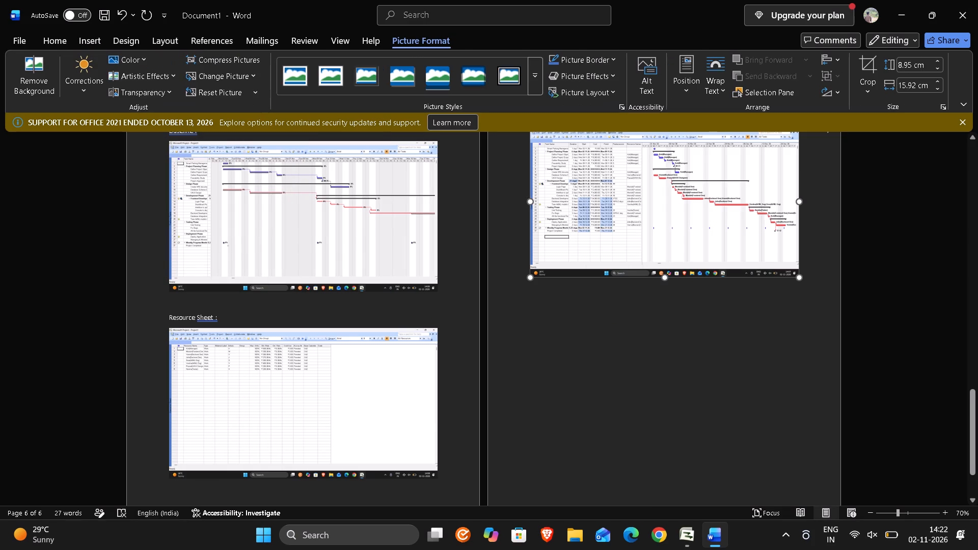
# Add empty lines below the Resource Sheet picture until a blank line starts page 6 above its Gantt picture.
pyautogui.scroll(1, 646, 359)
pyautogui.click(570, 212)
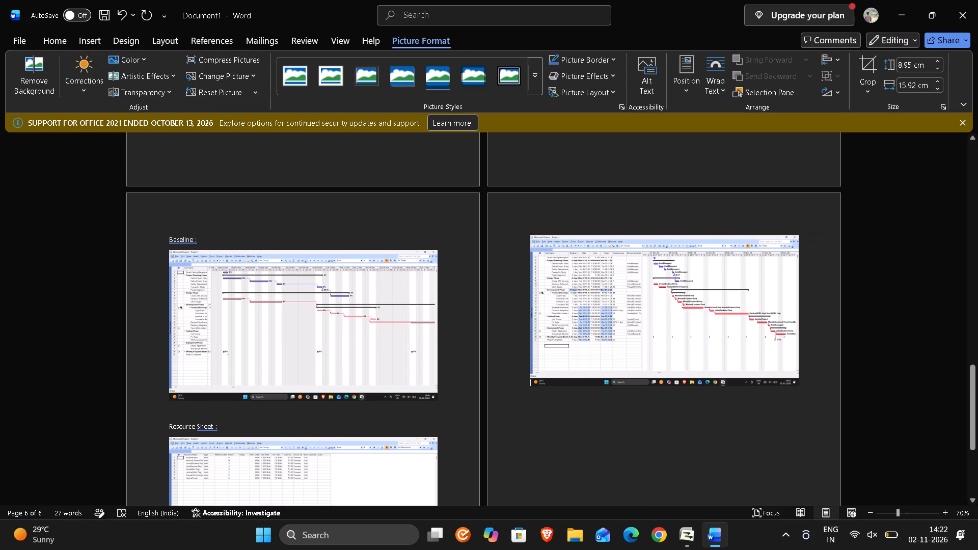
pyautogui.click(564, 228)
pyautogui.rightClick(450, 405)
pyautogui.scroll(-20, 450, 405)
pyautogui.scroll(-16, 450, 405)
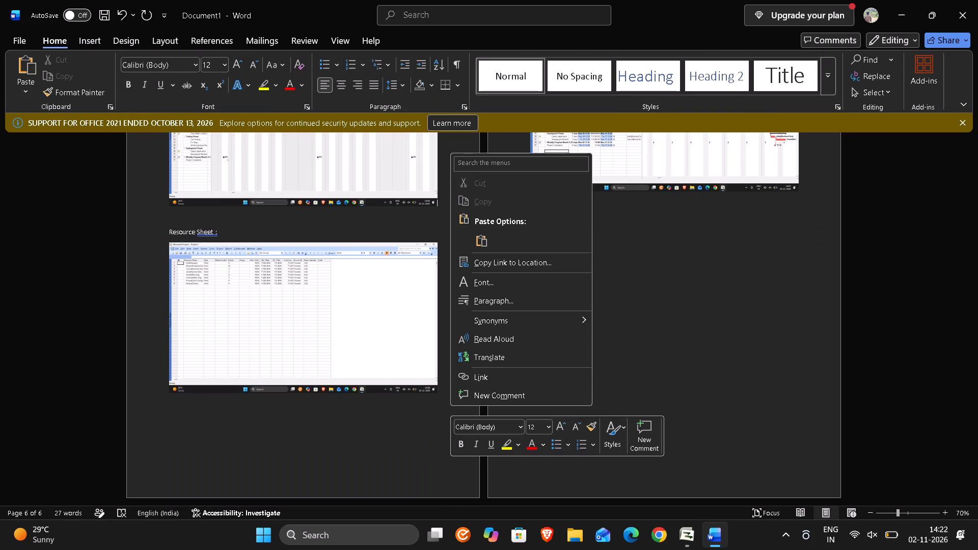
pyautogui.click(347, 424)
pyautogui.press('Down')
pyautogui.press('Down')
pyautogui.press('Down')
pyautogui.press('Down')
pyautogui.press('Down')
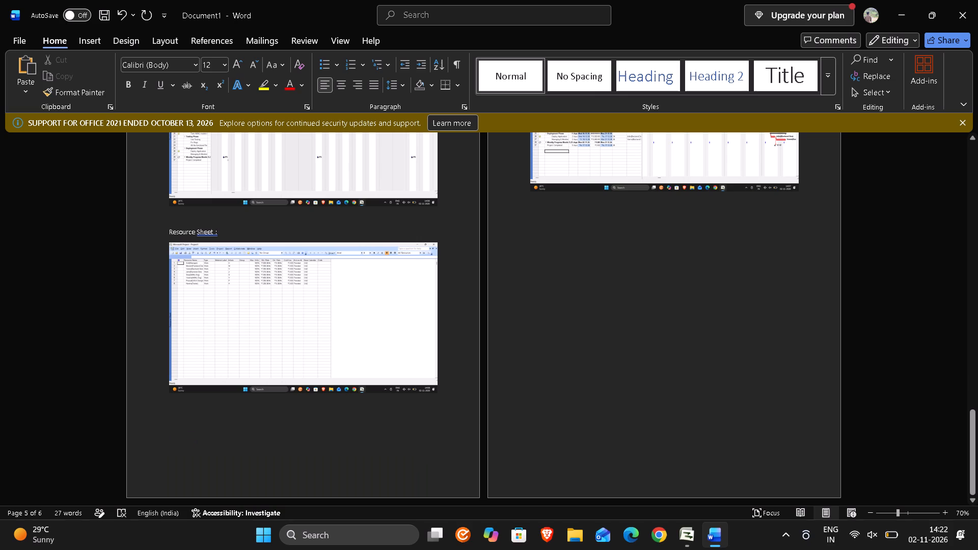
pyautogui.press('Return')
pyautogui.press('Return')
pyautogui.press('Return')
pyautogui.press('Return')
pyautogui.press('Return')
pyautogui.press('Return')
pyautogui.press('BackSpace')
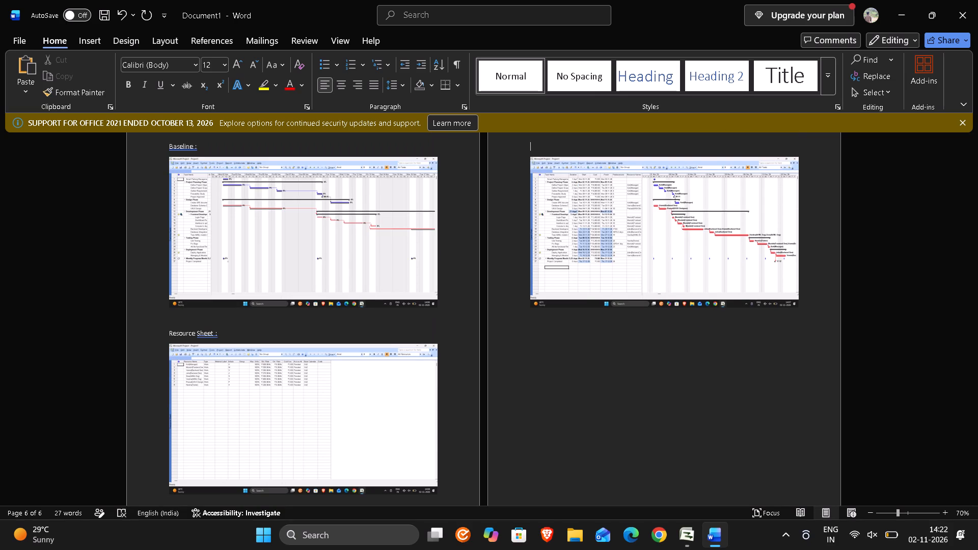
pyautogui.press('BackSpace')
pyautogui.press('Return')
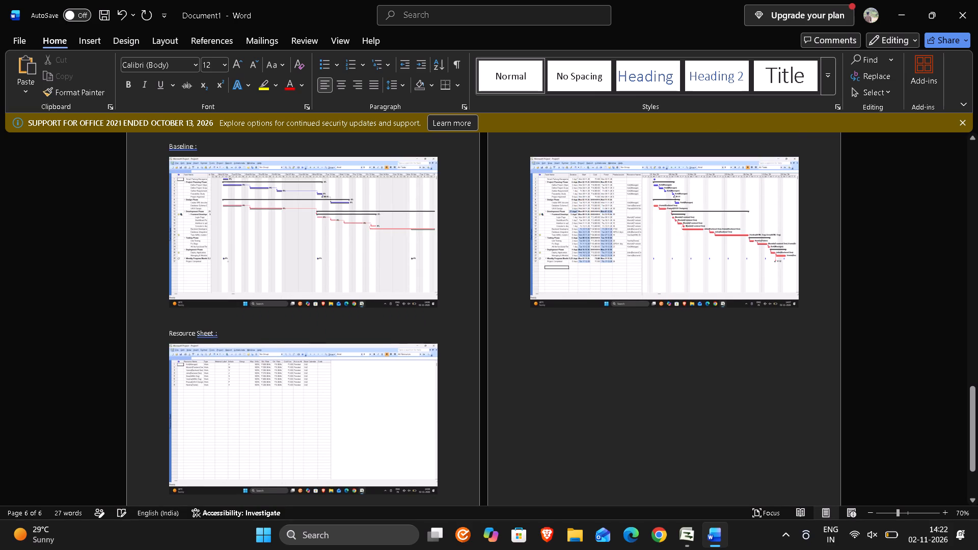
# Enter the heading "Gant Chart View" on the blank line at the top of page 6.
pyautogui.scroll(1, 461, 448)
pyautogui.write('Gant charr')
pyautogui.press('BackSpace')
pyautogui.press('BackSpace')
pyautogui.press('BackSpace')
pyautogui.press('BackSpace')
pyautogui.press('BackSpace')
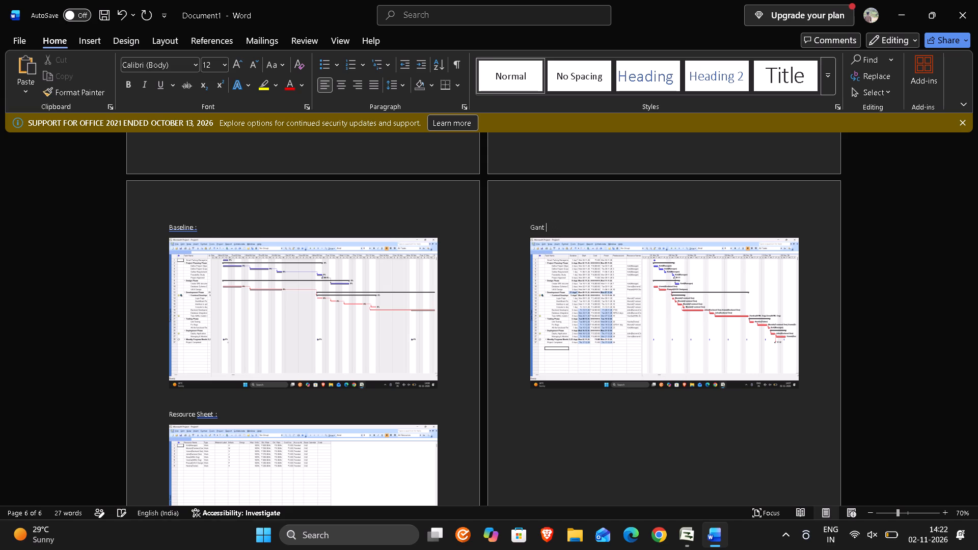
pyautogui.write('Chart View')
# Start a new line below the Gantt picture on page 6.
pyautogui.press('Down')
pyautogui.press('Down')
pyautogui.press('Down')
pyautogui.press('Right')
pyautogui.press('Right')
pyautogui.press('Return')
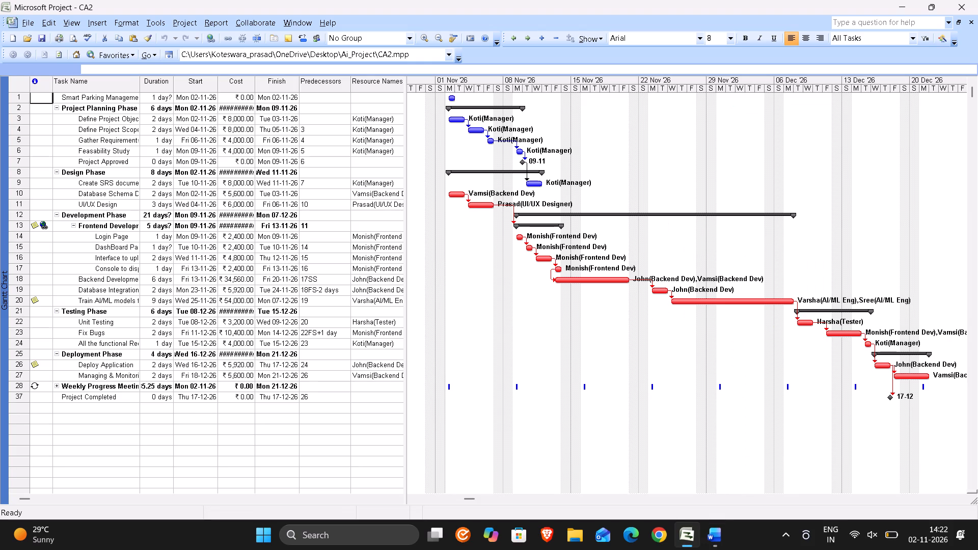
# In Microsoft Project, capture a screen snip of the CA2 task table without the chart, and close the snip preview.
pyautogui.press('Print')
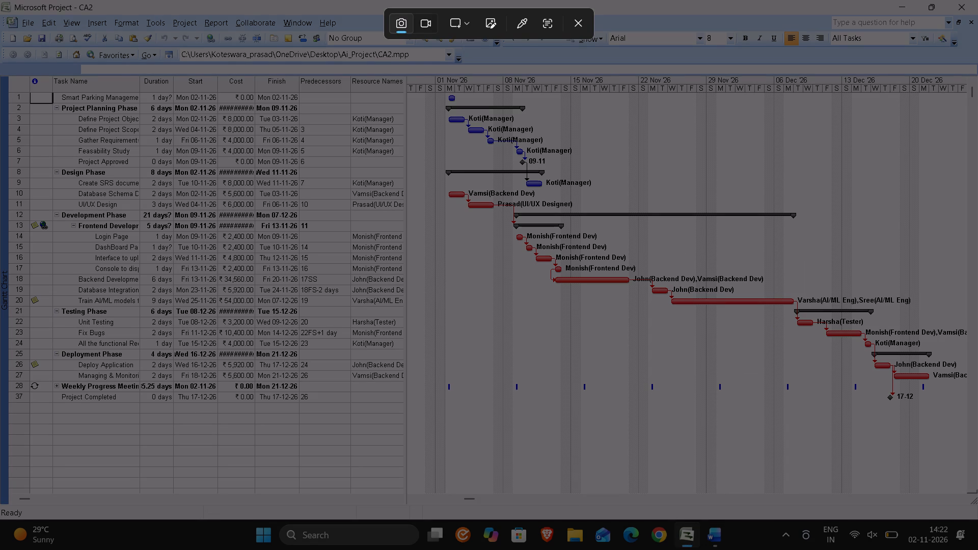
pyautogui.moveTo(8, 72); pyautogui.dragTo(408, 458)
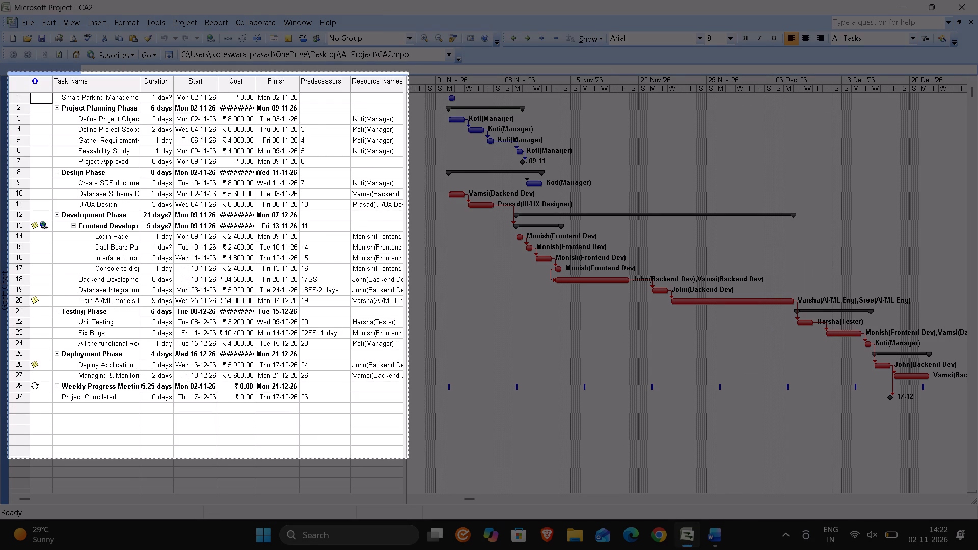
pyautogui.moveTo(408, 458); pyautogui.dragTo(408, 461)
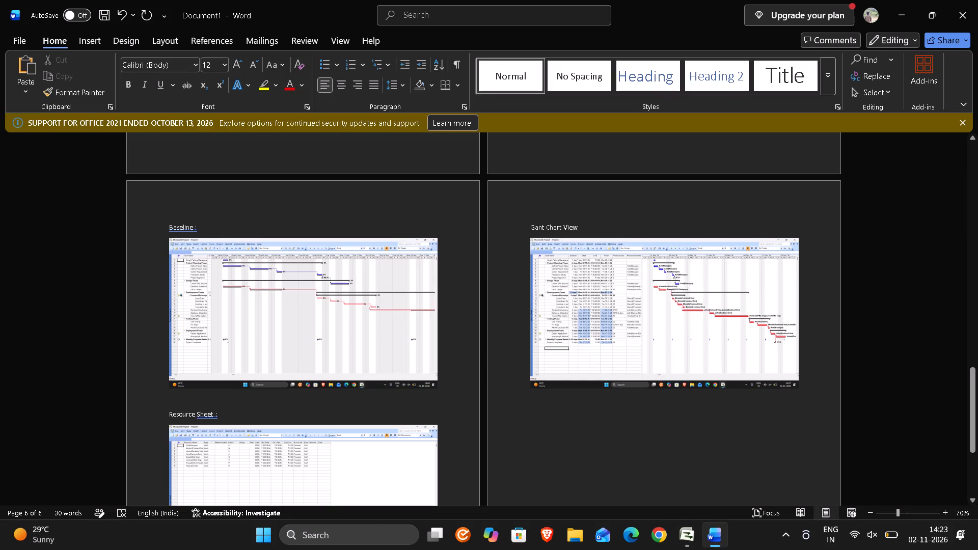
pyautogui.click(874, 365)
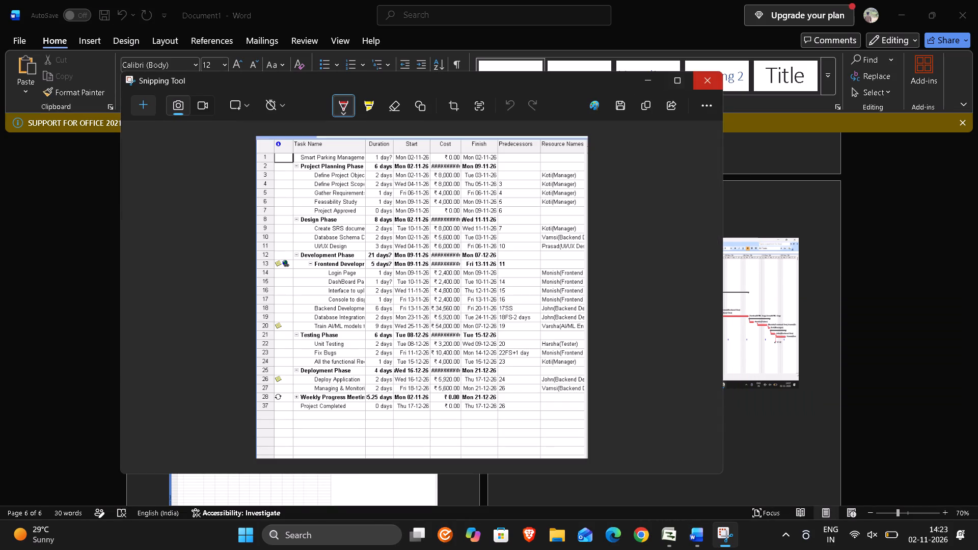
pyautogui.click(703, 78)
pyautogui.click(87, 38)
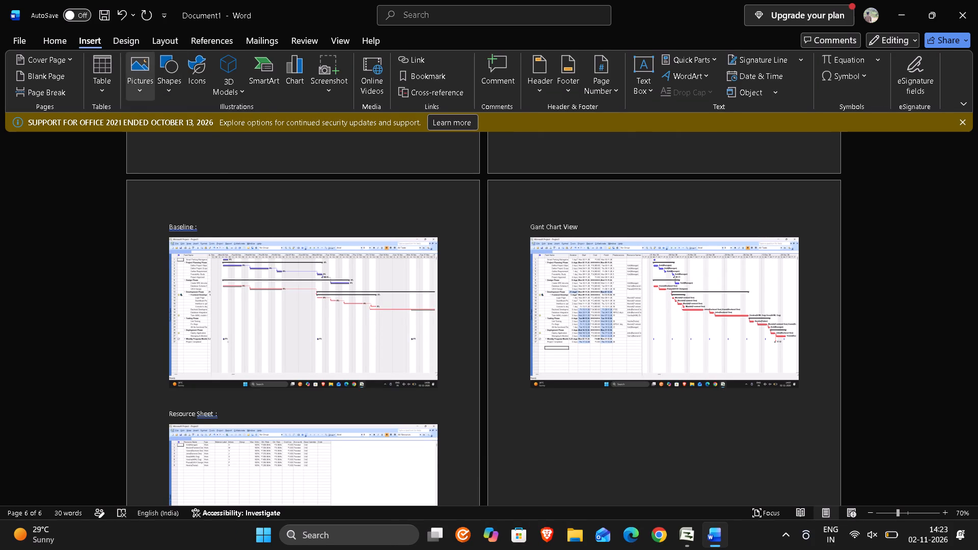
pyautogui.click(143, 69)
pyautogui.click(198, 128)
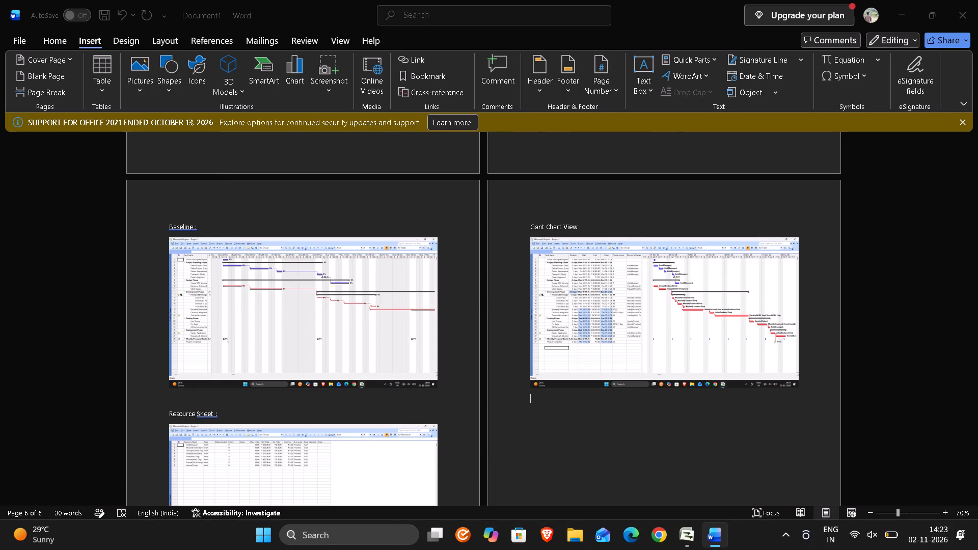
pyautogui.moveTo(478, 85); pyautogui.dragTo(479, 84)
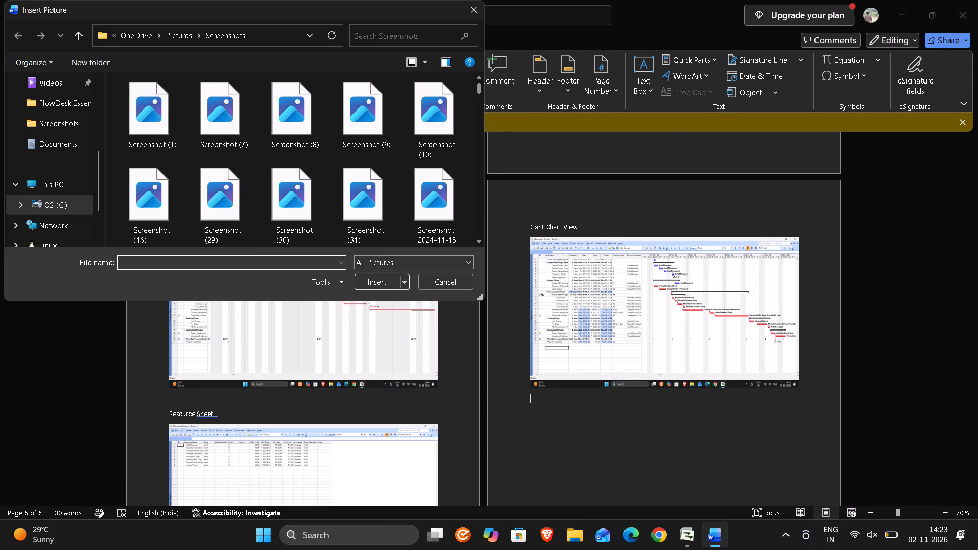
pyautogui.moveTo(479, 84); pyautogui.dragTo(476, 244)
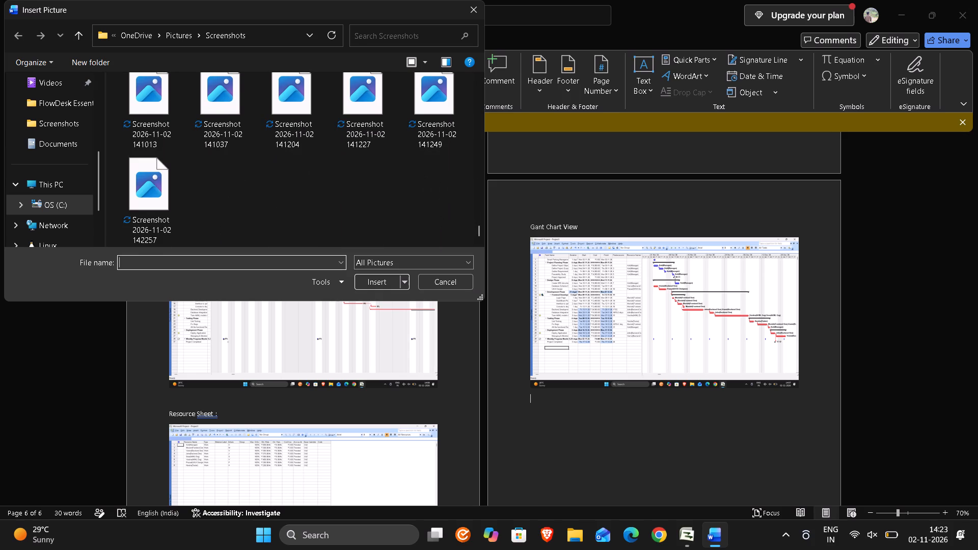
pyautogui.click(158, 176)
pyautogui.click(368, 279)
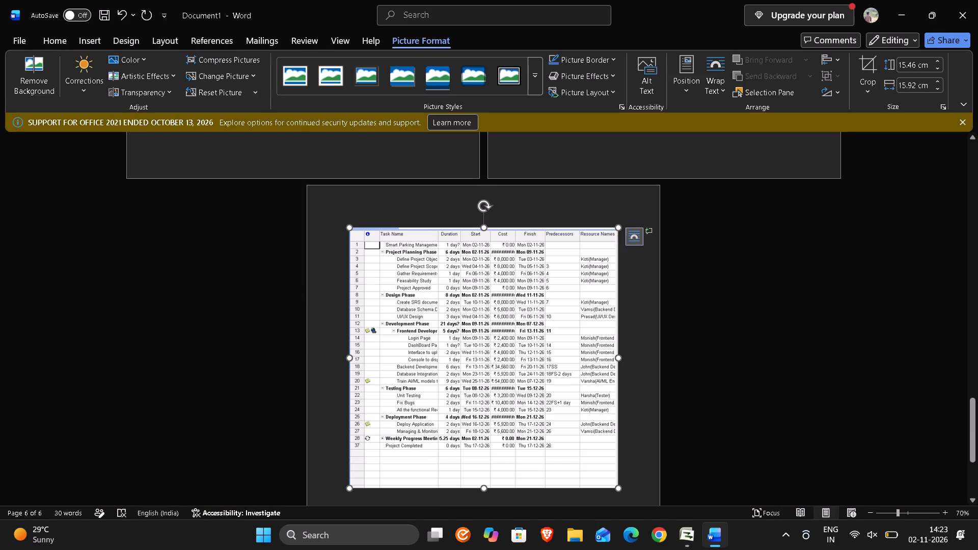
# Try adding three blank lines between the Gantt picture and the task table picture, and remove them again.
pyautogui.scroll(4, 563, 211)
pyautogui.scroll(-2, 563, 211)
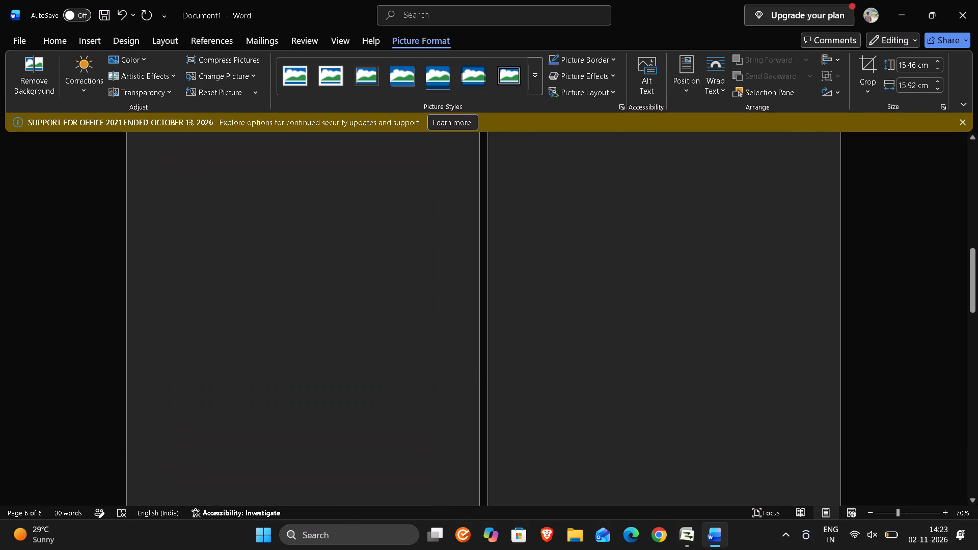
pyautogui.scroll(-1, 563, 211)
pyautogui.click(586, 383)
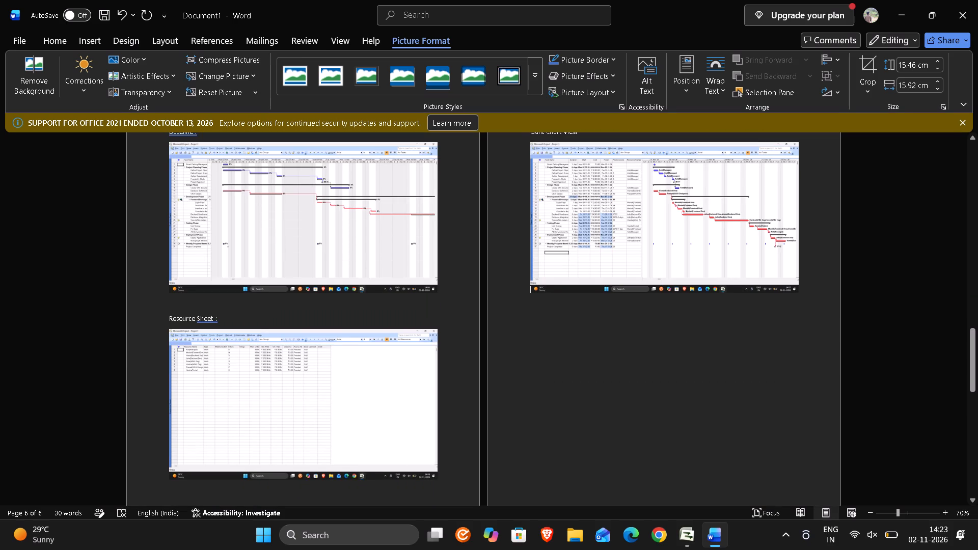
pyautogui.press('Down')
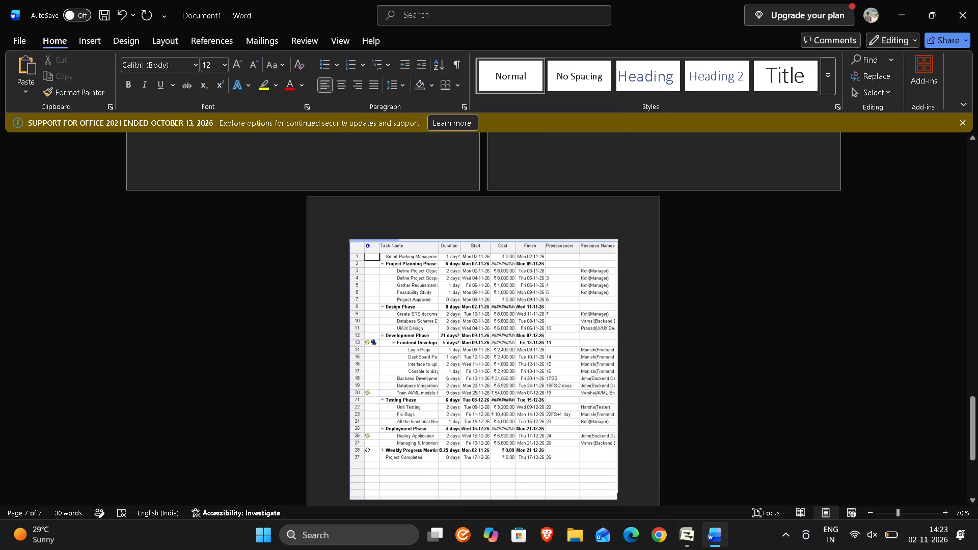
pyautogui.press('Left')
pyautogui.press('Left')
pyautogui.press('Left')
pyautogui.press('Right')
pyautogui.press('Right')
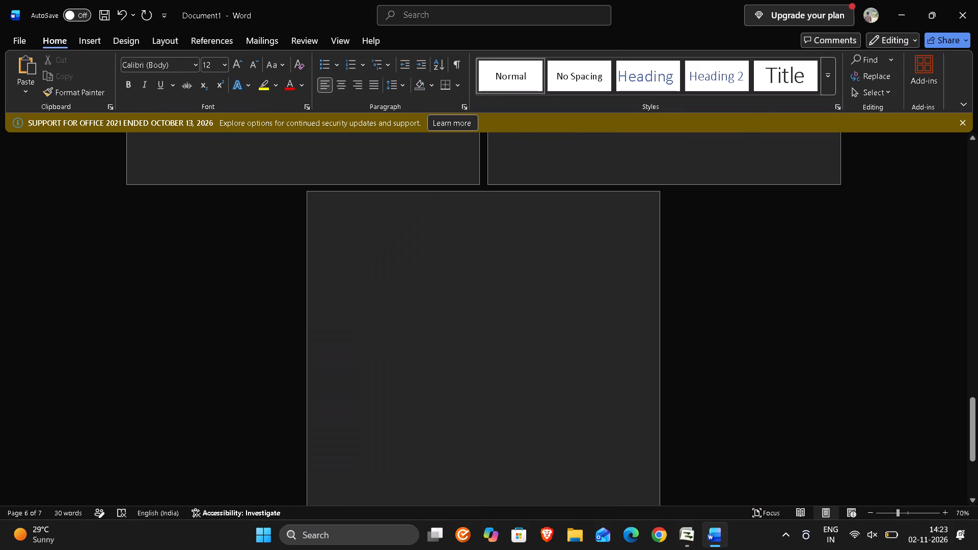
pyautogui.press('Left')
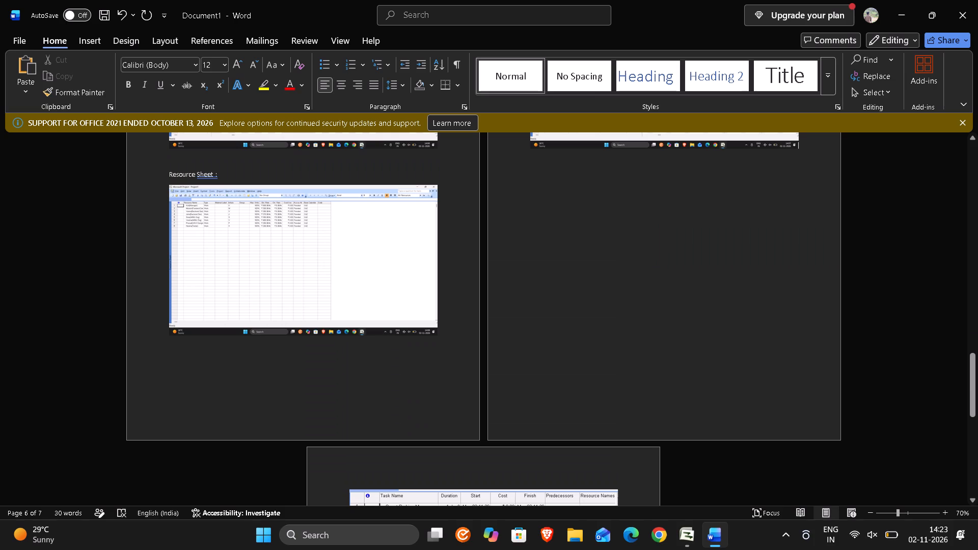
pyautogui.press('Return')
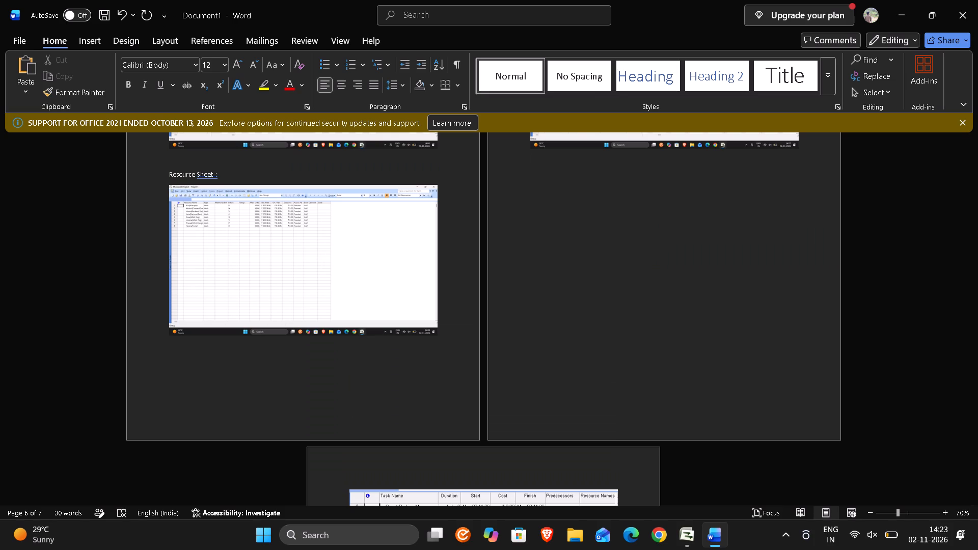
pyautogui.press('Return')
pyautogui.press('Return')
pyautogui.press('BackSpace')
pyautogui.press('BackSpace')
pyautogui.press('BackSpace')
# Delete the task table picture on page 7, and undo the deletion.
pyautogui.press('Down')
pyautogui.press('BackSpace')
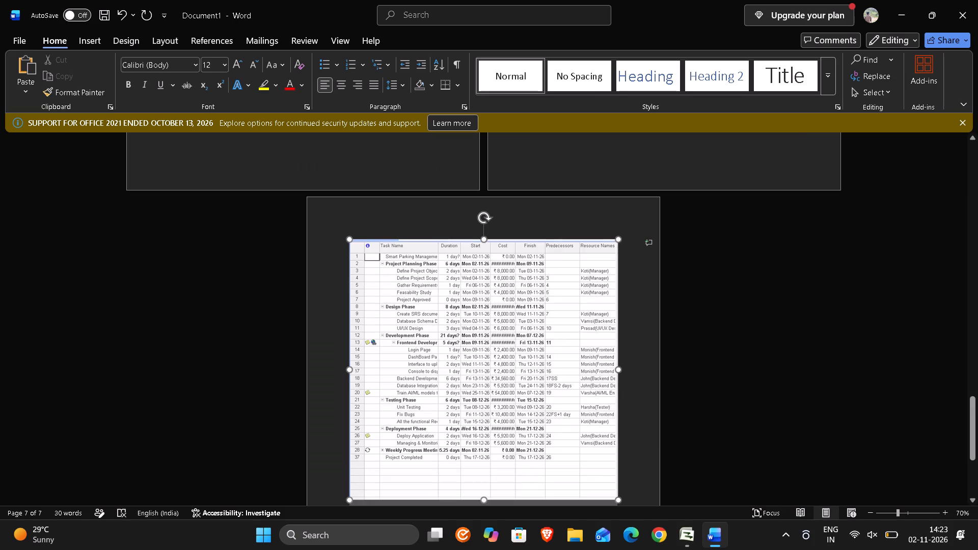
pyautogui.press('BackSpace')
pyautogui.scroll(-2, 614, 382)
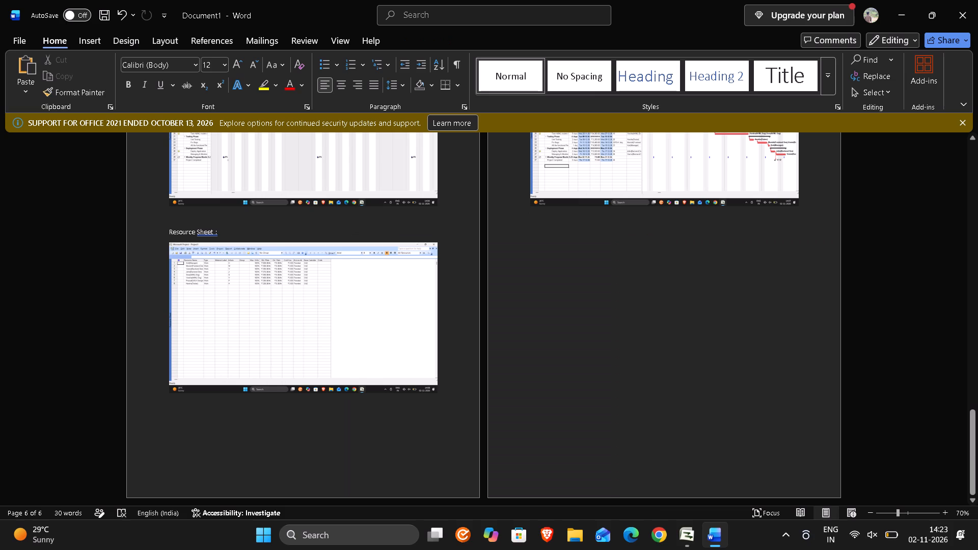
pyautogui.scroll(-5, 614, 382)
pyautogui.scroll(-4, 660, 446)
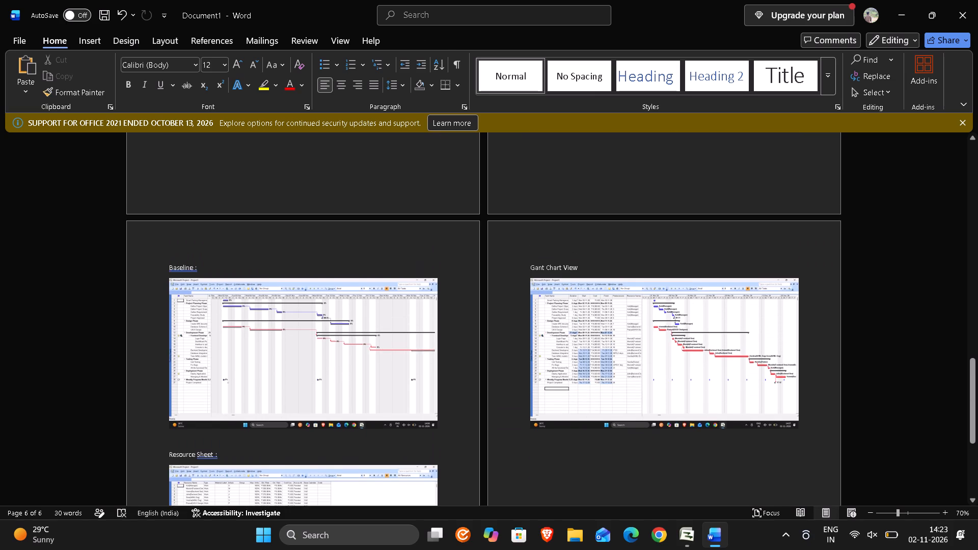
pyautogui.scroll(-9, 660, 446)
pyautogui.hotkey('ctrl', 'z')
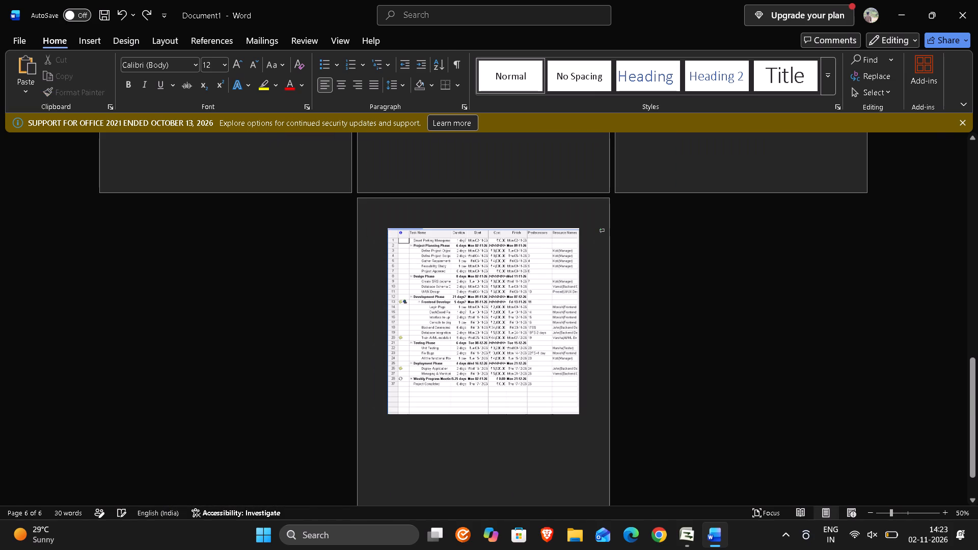
# Place the text cursor just before the task table picture on page 7.
pyautogui.scroll(4, 675, 278)
pyautogui.scroll(-4, 675, 278)
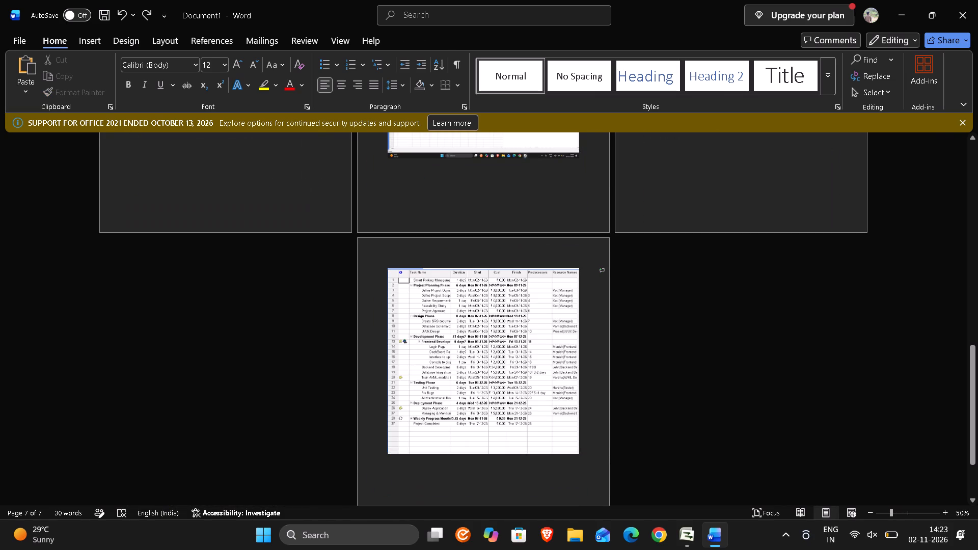
pyautogui.scroll(-2, 675, 278)
pyautogui.click(525, 403)
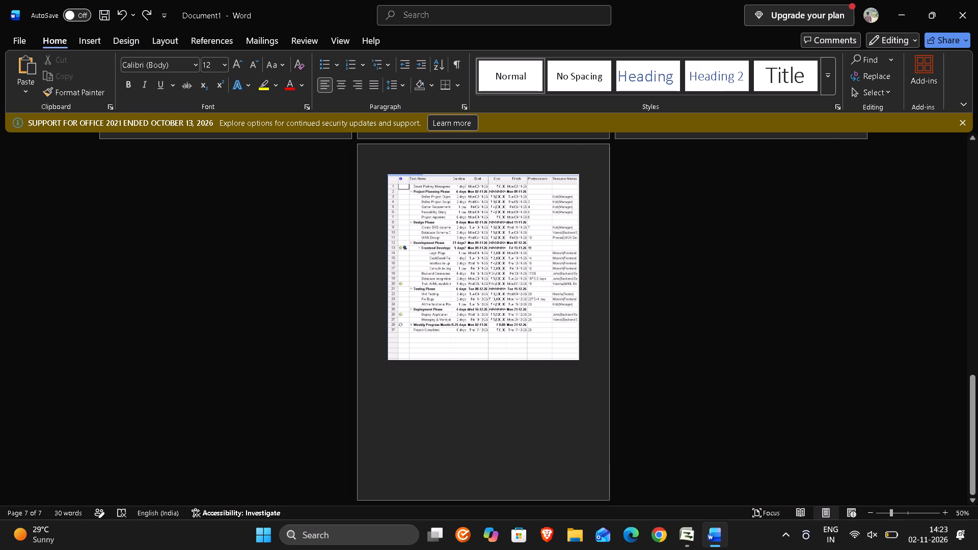
pyautogui.keyDown('ctrl'); pyautogui.scroll(4, 539, 260); pyautogui.keyUp('ctrl')
pyautogui.keyDown('ctrl'); pyautogui.scroll(-2, 539, 260); pyautogui.keyUp('ctrl')
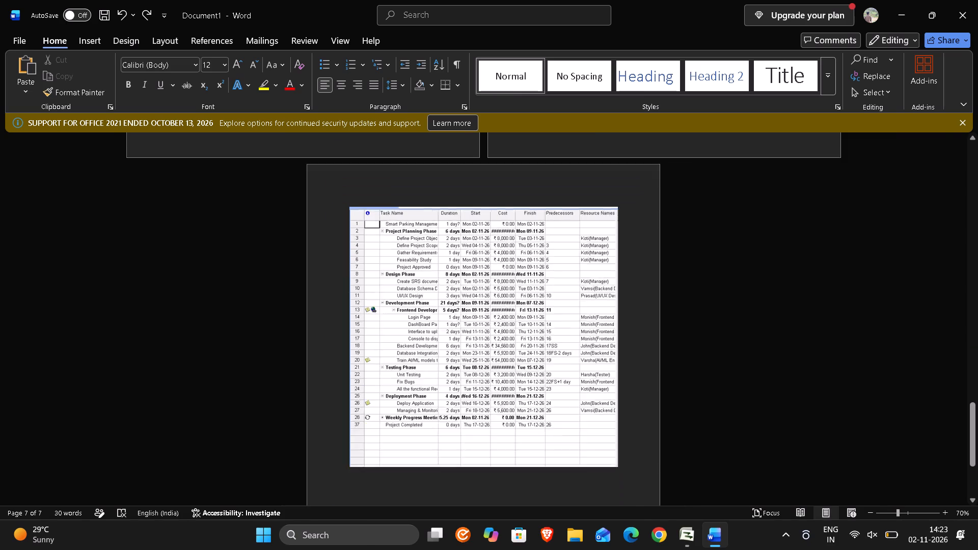
pyautogui.keyDown('ctrl'); pyautogui.scroll(-1, 539, 260); pyautogui.keyUp('ctrl')
pyautogui.keyDown('ctrl'); pyautogui.scroll(4, 539, 260); pyautogui.keyUp('ctrl')
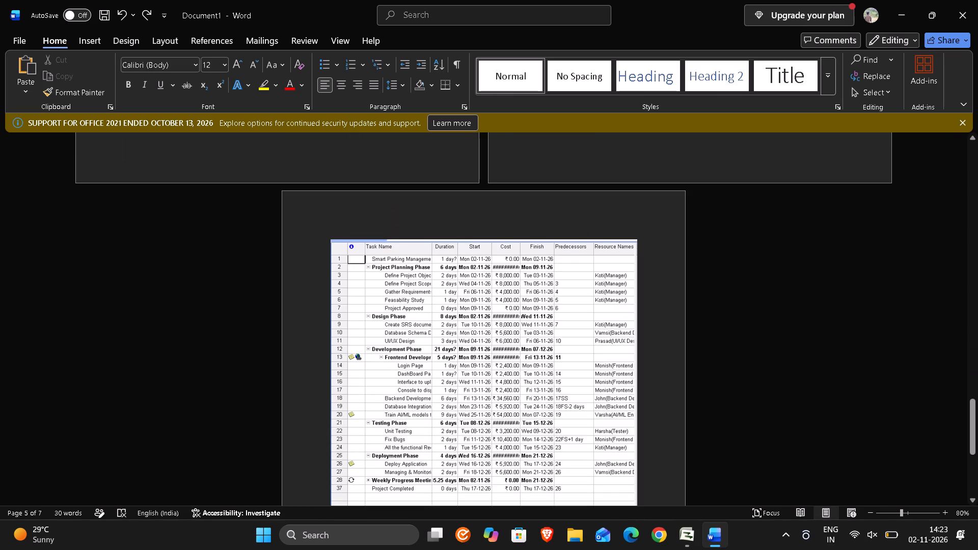
pyautogui.scroll(-4, 539, 260)
pyautogui.scroll(1, 539, 260)
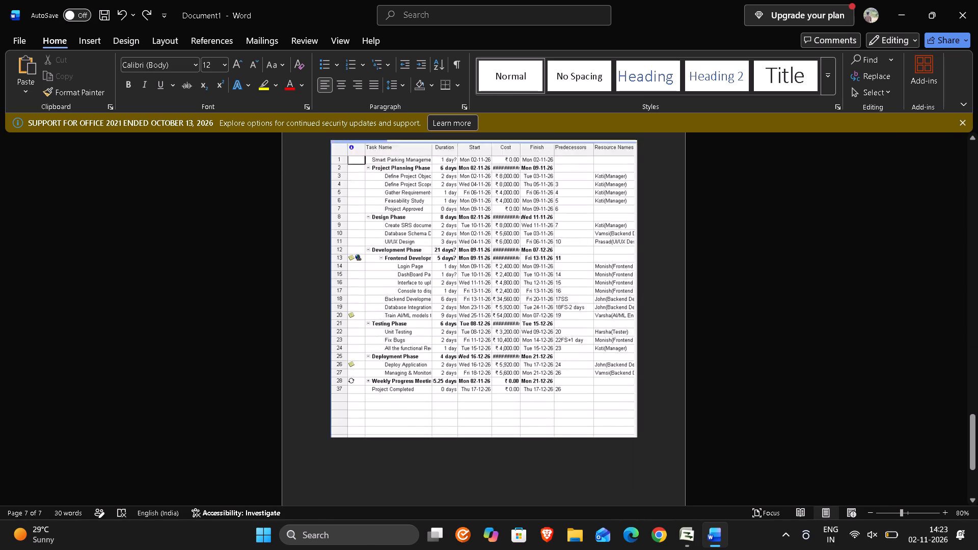
pyautogui.scroll(1, 539, 260)
pyautogui.click(316, 249)
pyautogui.press('Up')
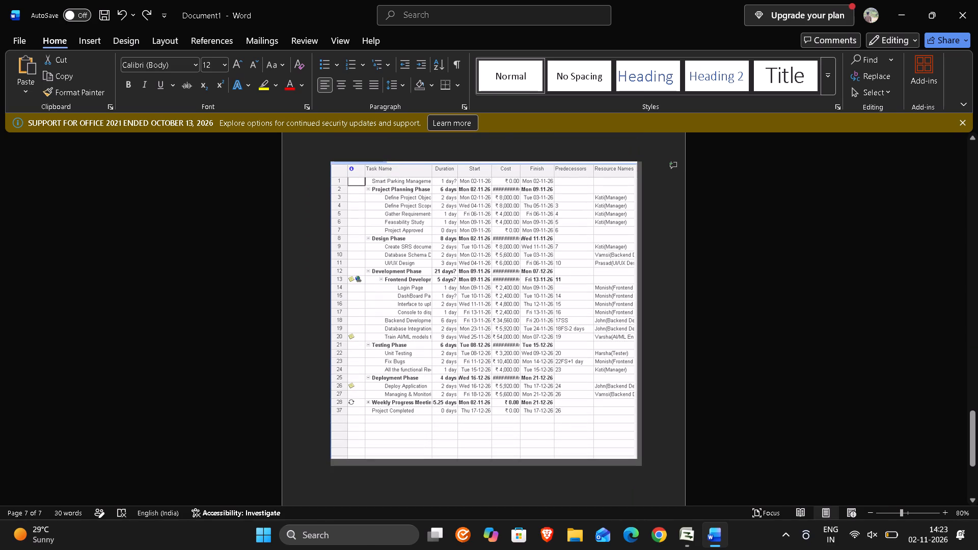
pyautogui.press('Up')
pyautogui.press('Right')
pyautogui.press('Right')
pyautogui.press('Right')
pyautogui.press('Right')
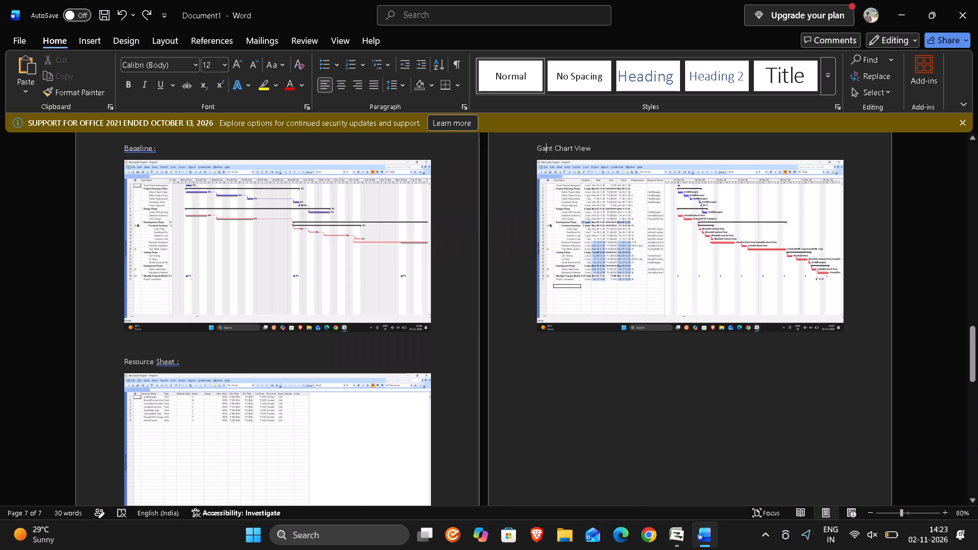
pyautogui.scroll(-3, 643, 329)
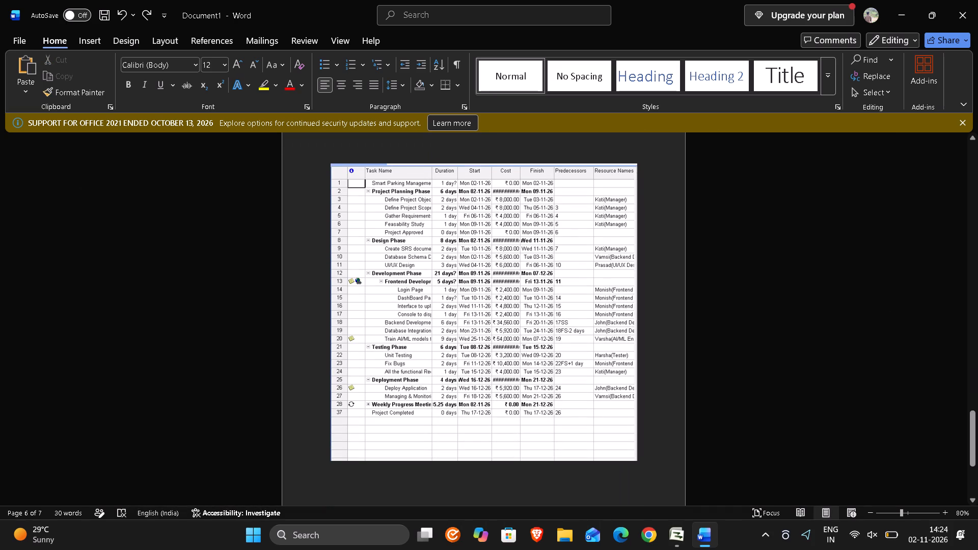
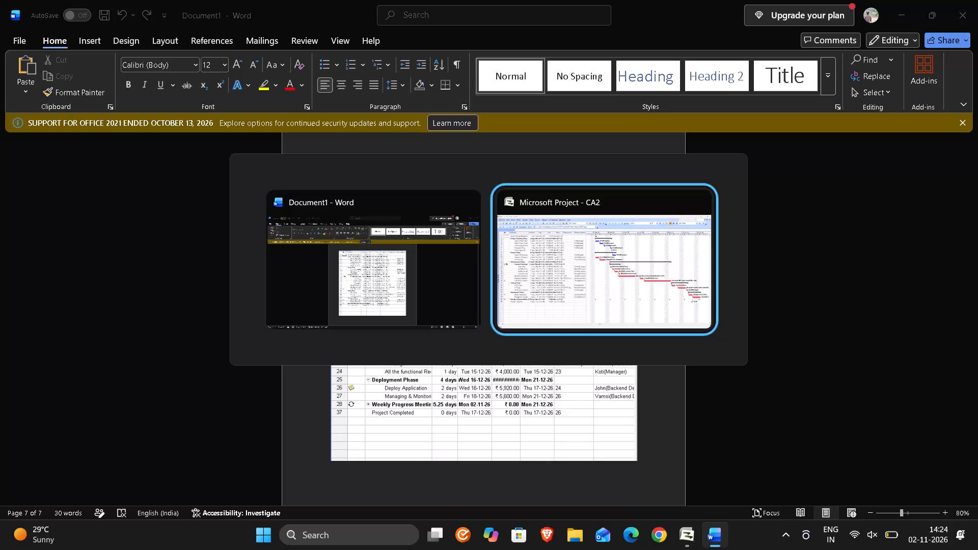
# Switch to Microsoft Project and delete the Project Completed task in row 37 of the CA2 schedule.
pyautogui.click(19, 396)
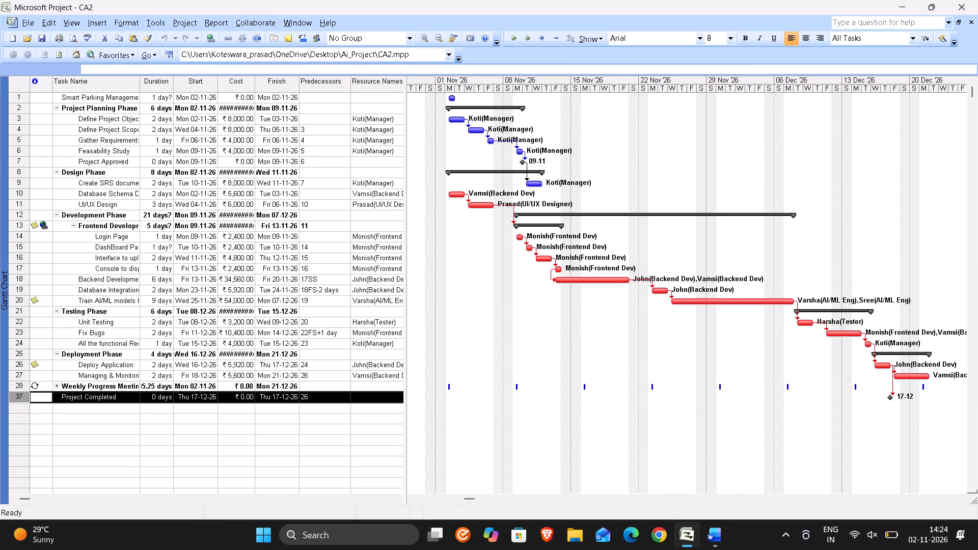
pyautogui.press('Delete')
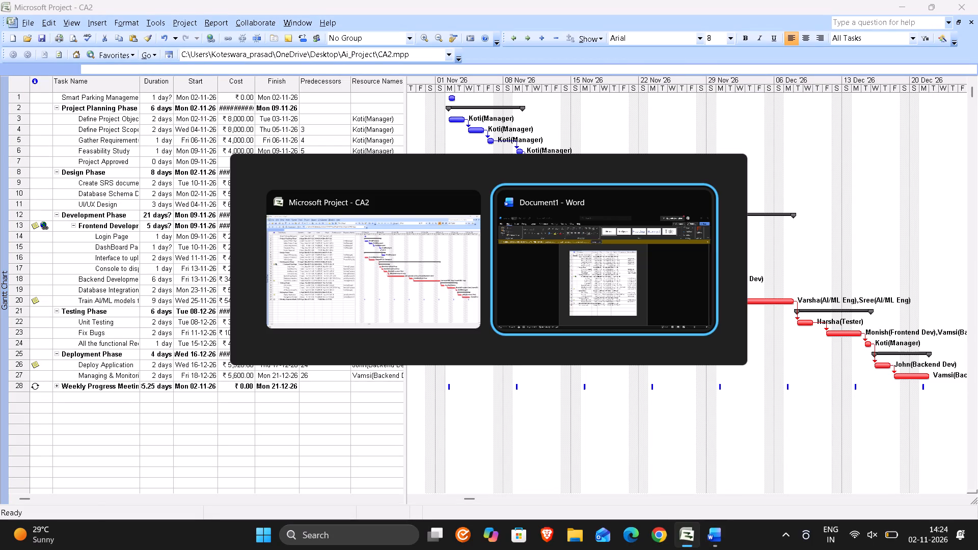
# Switch back to the Word report and start a new line below the task table picture on page 7.
pyautogui.scroll(-2, 493, 418)
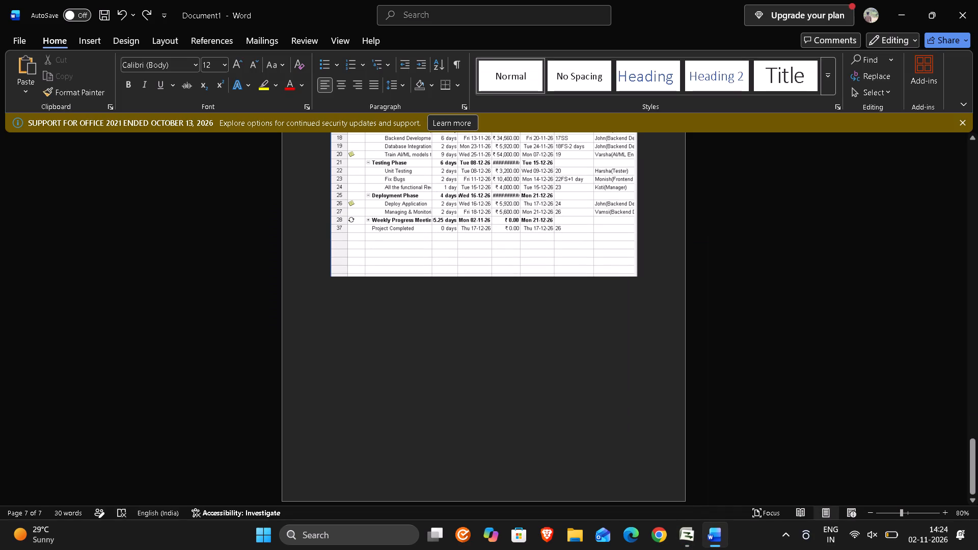
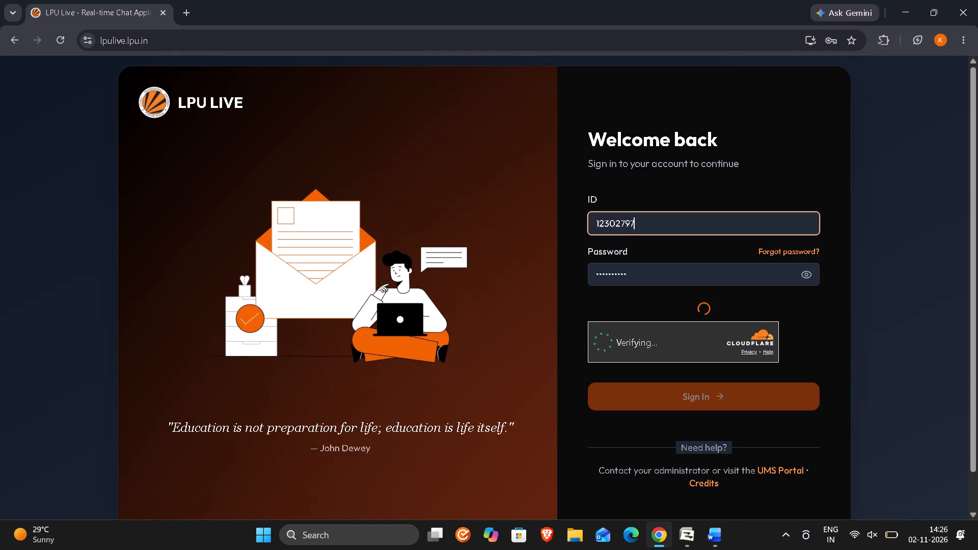
# Reload the LPU Live sign-in page, reopen LPU Live in a new browser tab and close the old tab.
pyautogui.tripleClick(597, 344)
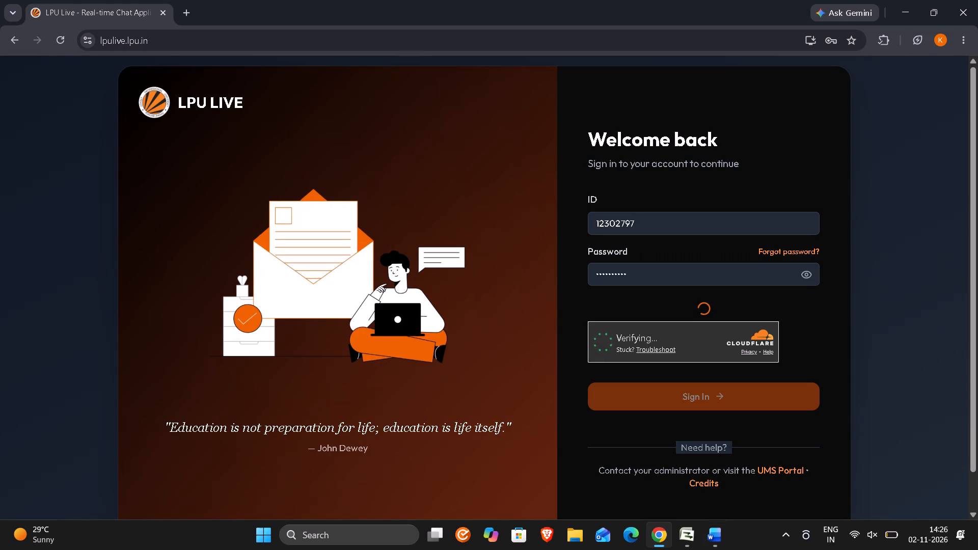
pyautogui.click(53, 40)
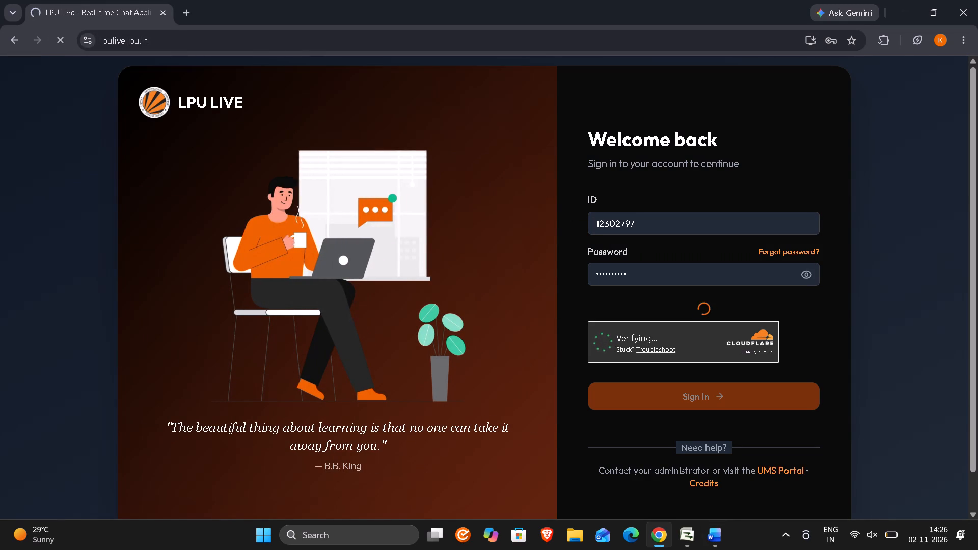
pyautogui.click(178, 2)
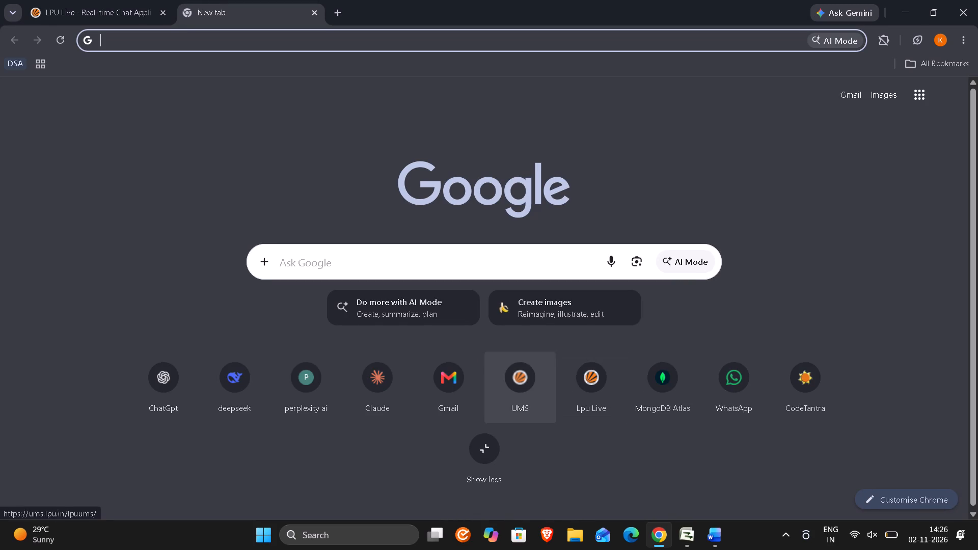
pyautogui.click(579, 406)
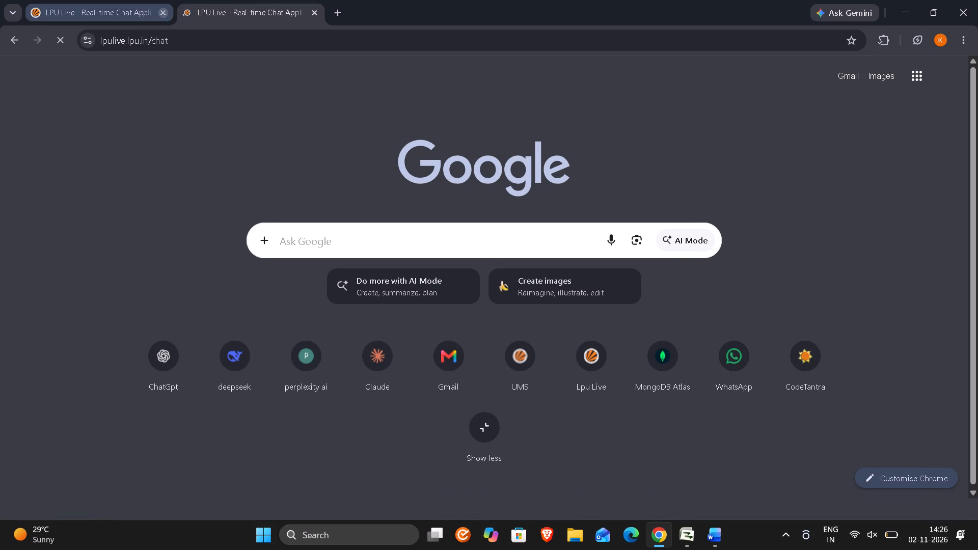
pyautogui.click(162, 12)
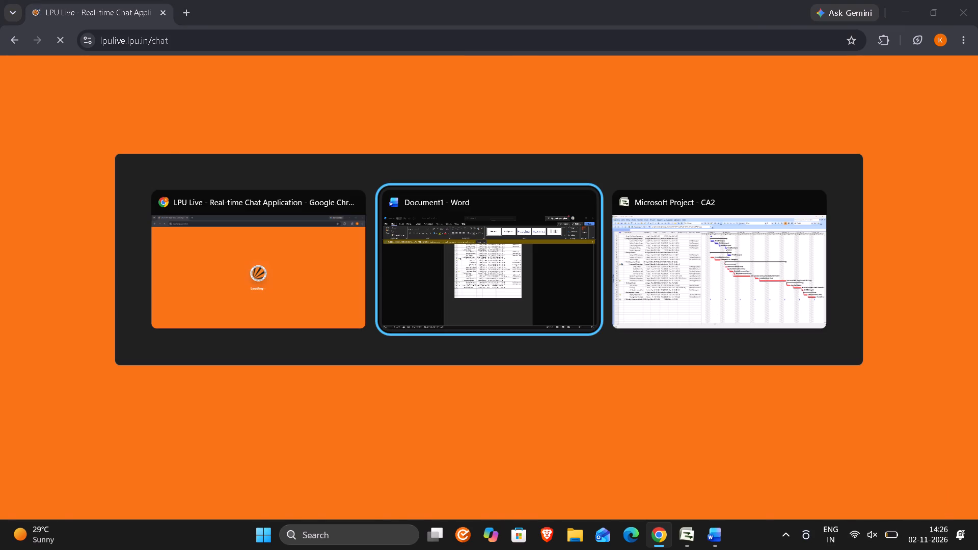
# Switch to Microsoft Project, open the Budget report from the cost reports, and capture a screenshot of its first page.
pyautogui.scroll(2, 566, 307)
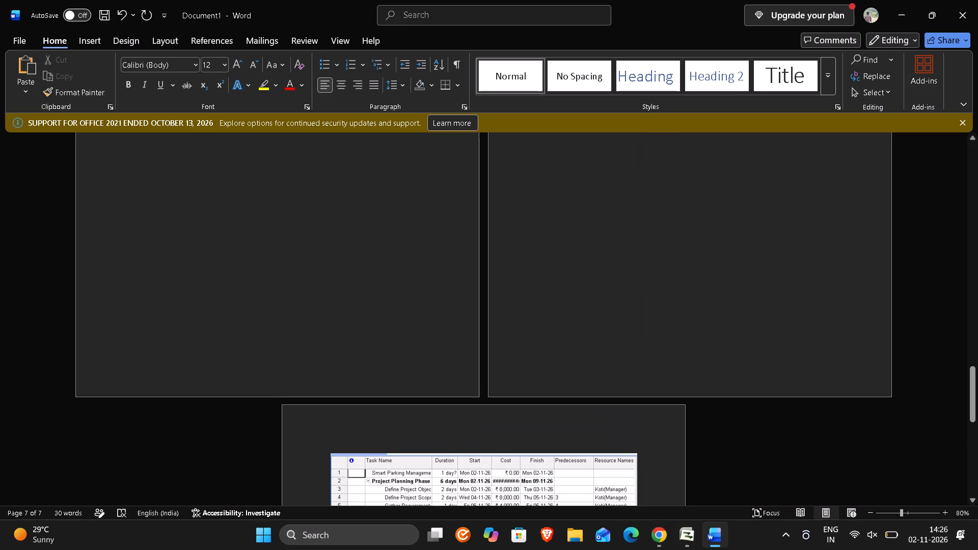
pyautogui.scroll(-3, 566, 307)
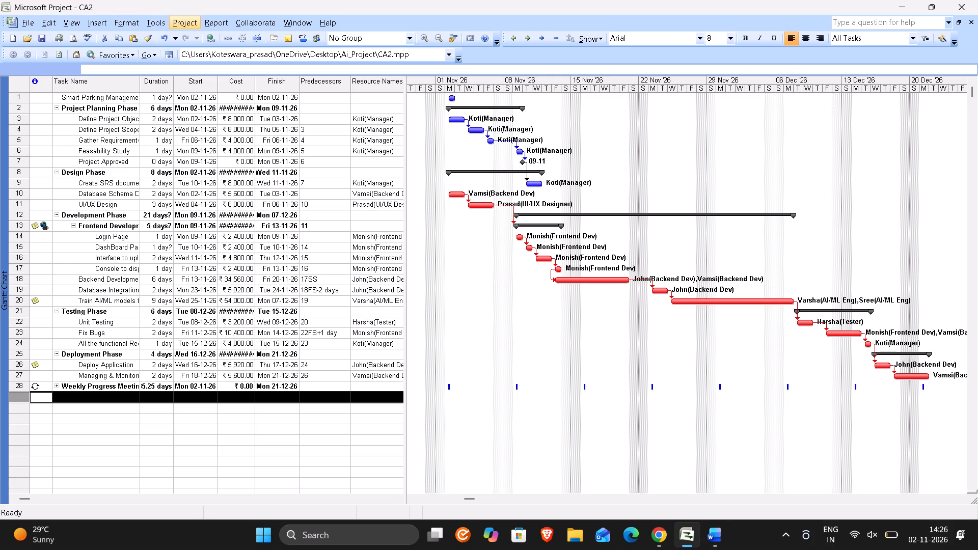
pyautogui.click(205, 23)
pyautogui.click(239, 66)
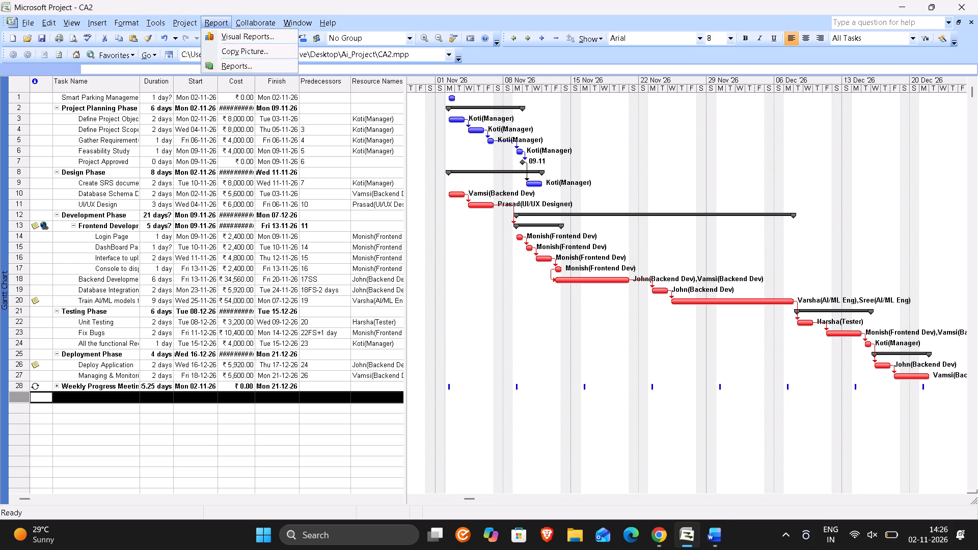
pyautogui.click(283, 122)
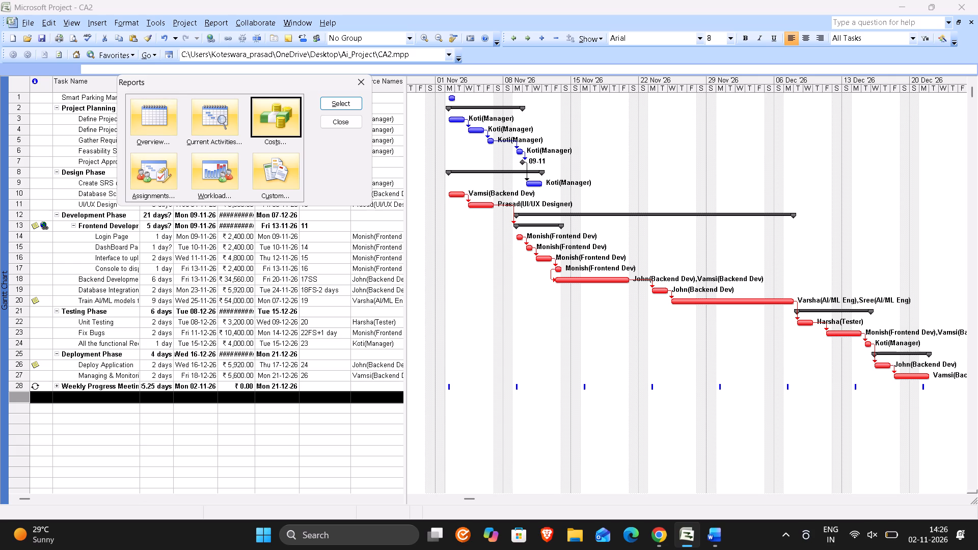
pyautogui.click(339, 97)
pyautogui.click(223, 112)
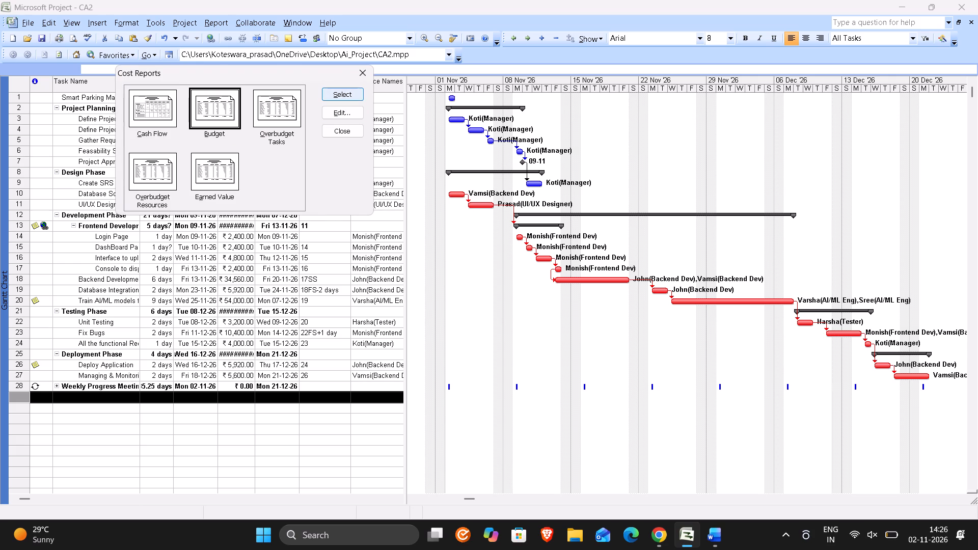
pyautogui.click(338, 92)
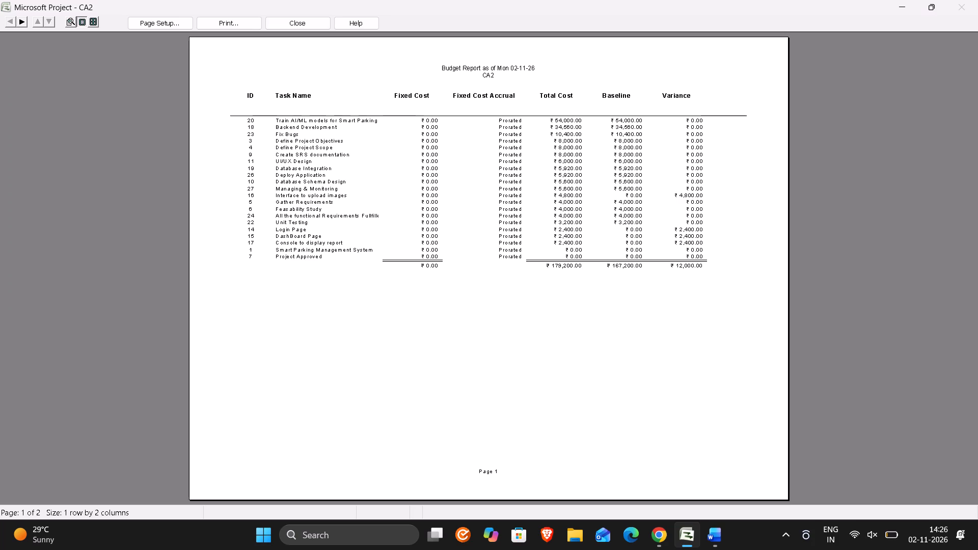
pyautogui.press('Print')
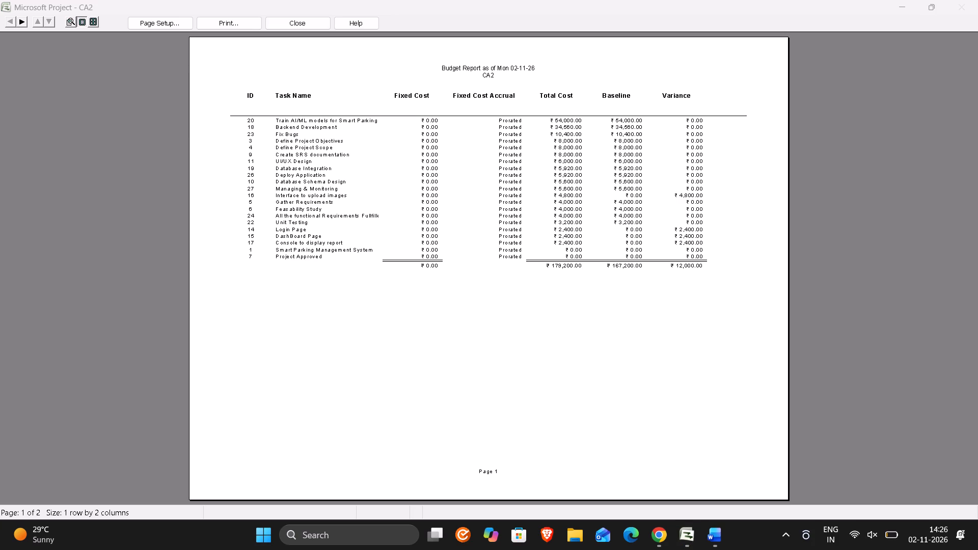
pyautogui.moveTo(134, 1); pyautogui.dragTo(885, 446)
pyautogui.click(288, 30)
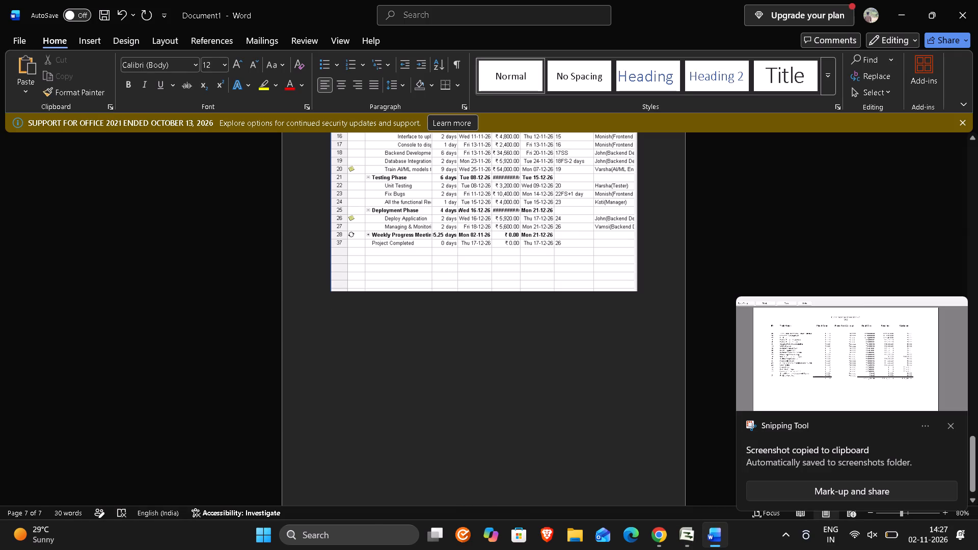
# Switch to the Word report, paste the Budget report screenshot after the task table picture and start a new line below it.
pyautogui.hotkey('ctrl', 'v')
pyautogui.hscroll(1, 564, 335)
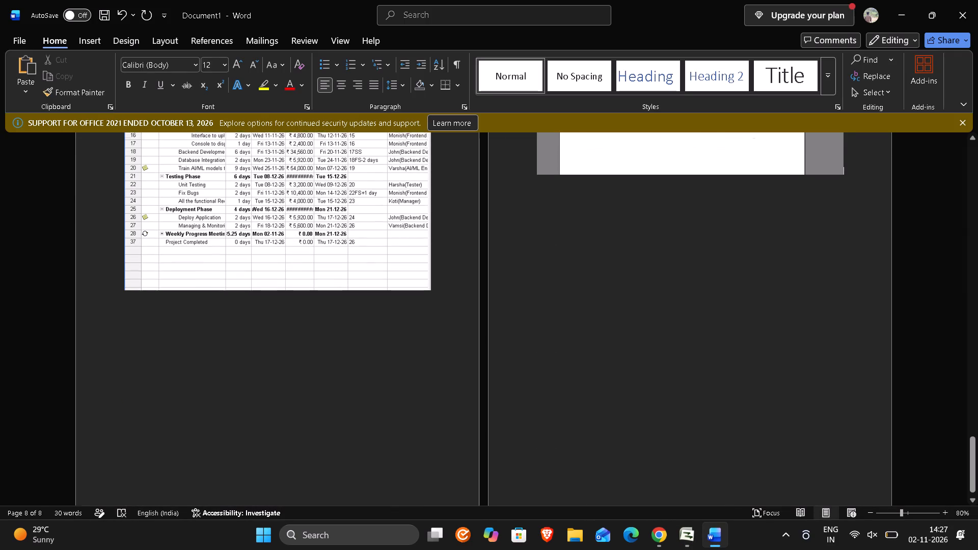
pyautogui.hscroll(1, 564, 335)
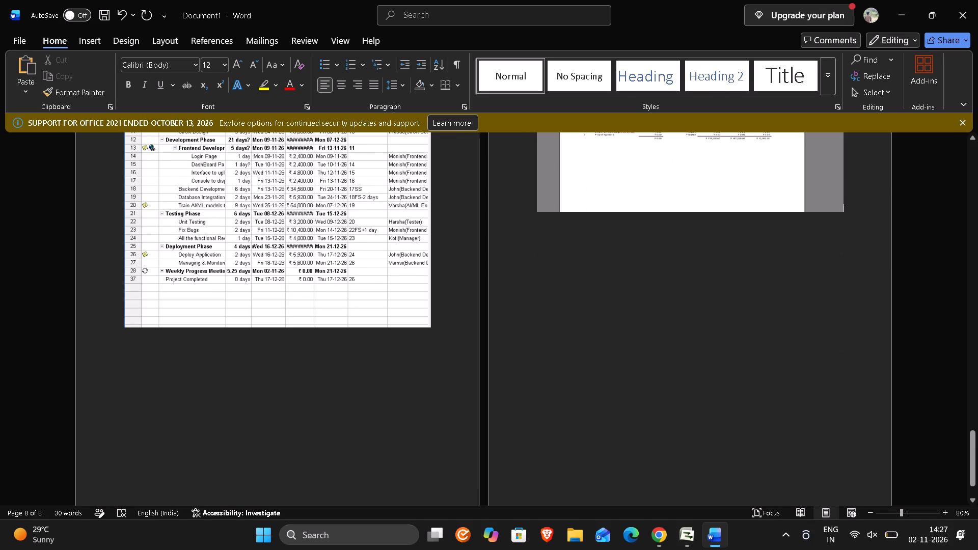
pyautogui.click(302, 280)
pyautogui.click(587, 326)
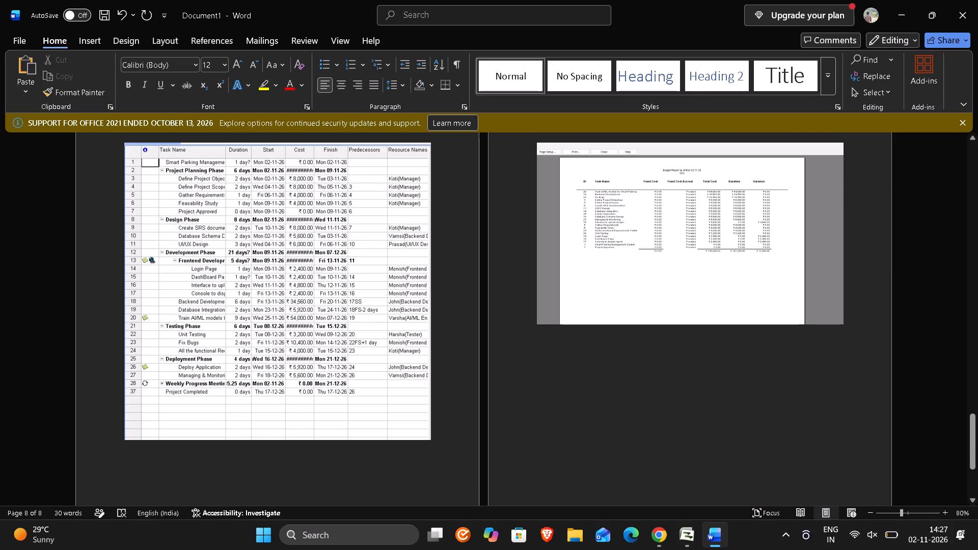
pyautogui.click(854, 356)
pyautogui.press('Return')
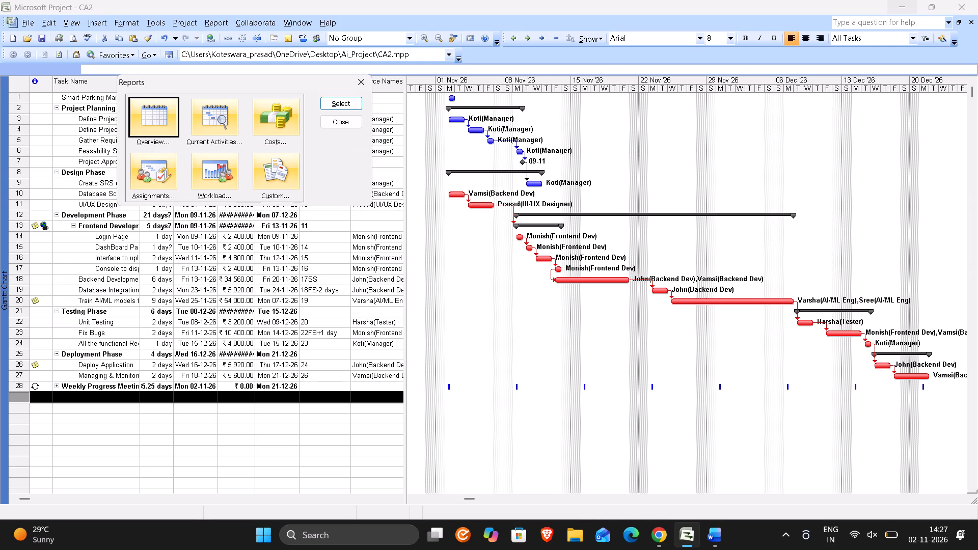
# Return to Microsoft Project, close the Reports dialog and undo the deletion of the Project Completed task.
pyautogui.click(365, 82)
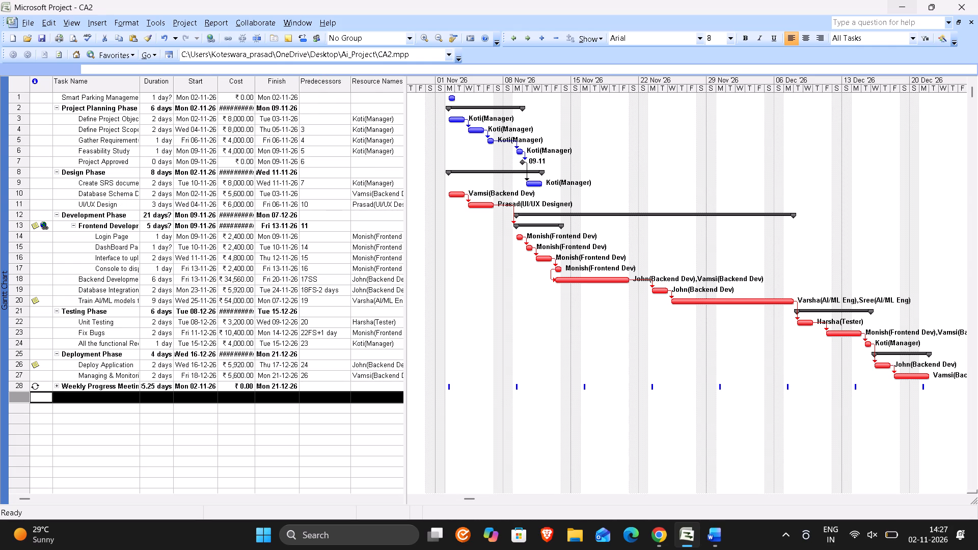
pyautogui.click(106, 396)
pyautogui.hotkey('ctrl', 'z')
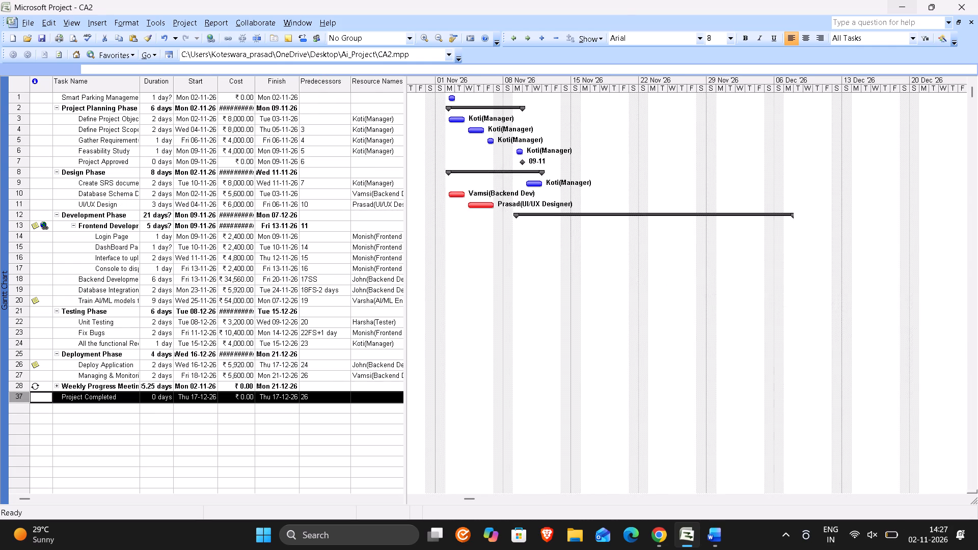
# Open the advanced task information of Project Completed and capture a screenshot showing its deadline settings.
pyautogui.tripleClick(121, 396)
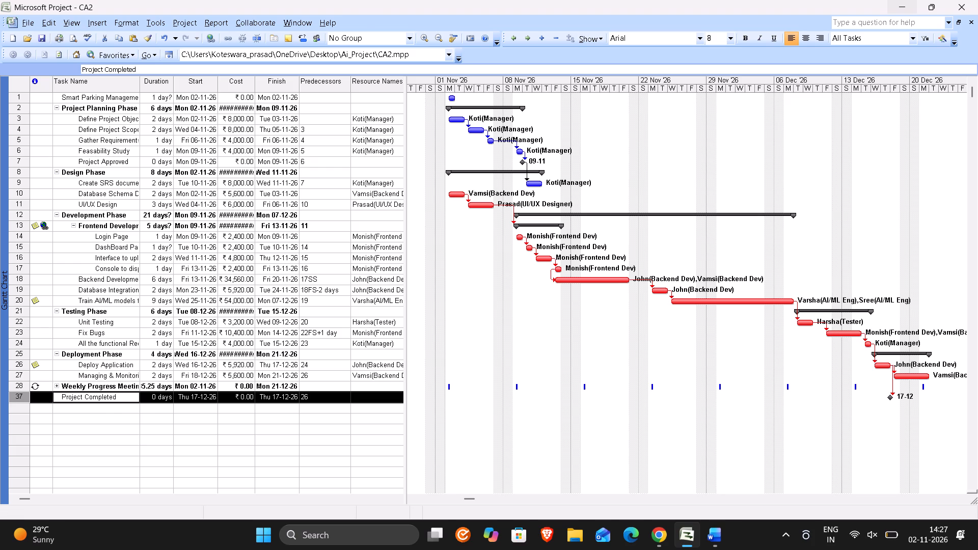
pyautogui.click(525, 174)
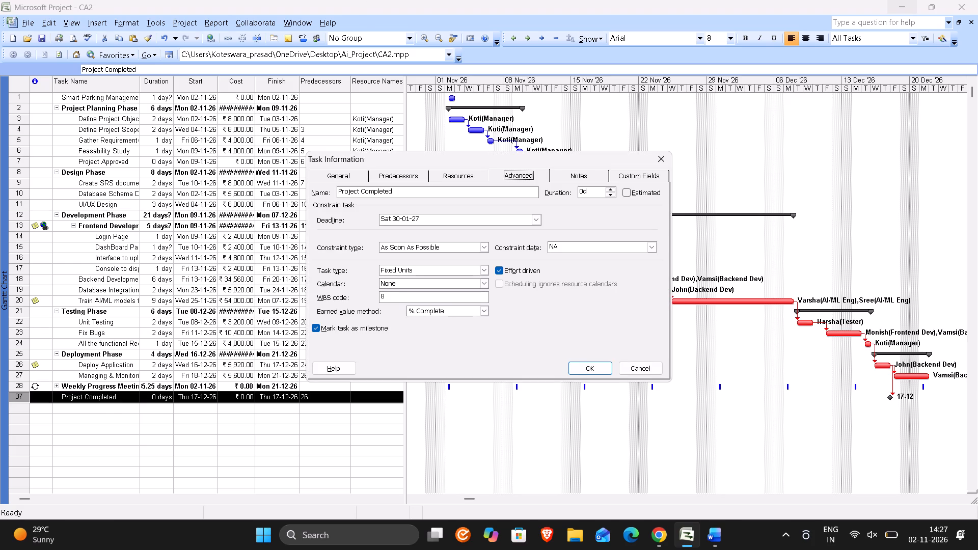
pyautogui.press('Print')
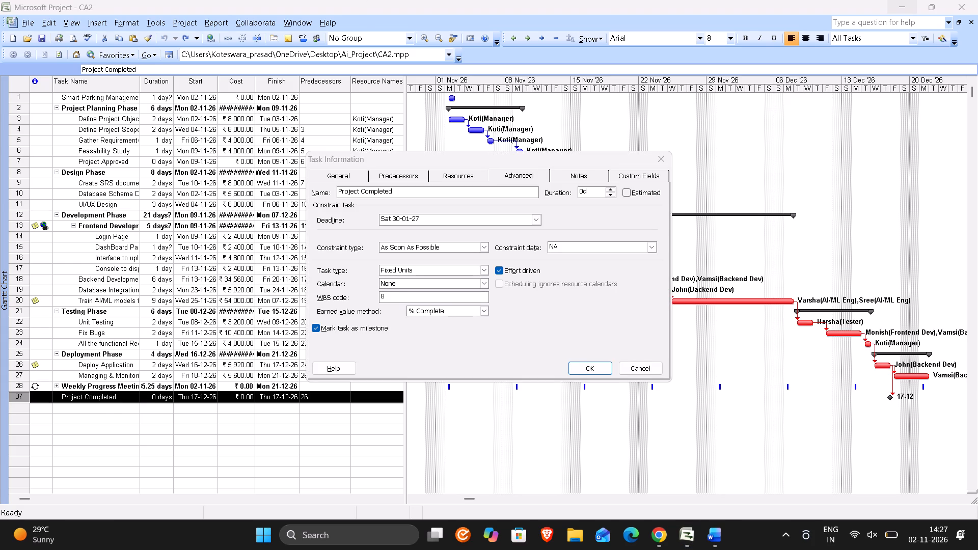
pyautogui.moveTo(227, 133); pyautogui.dragTo(710, 463)
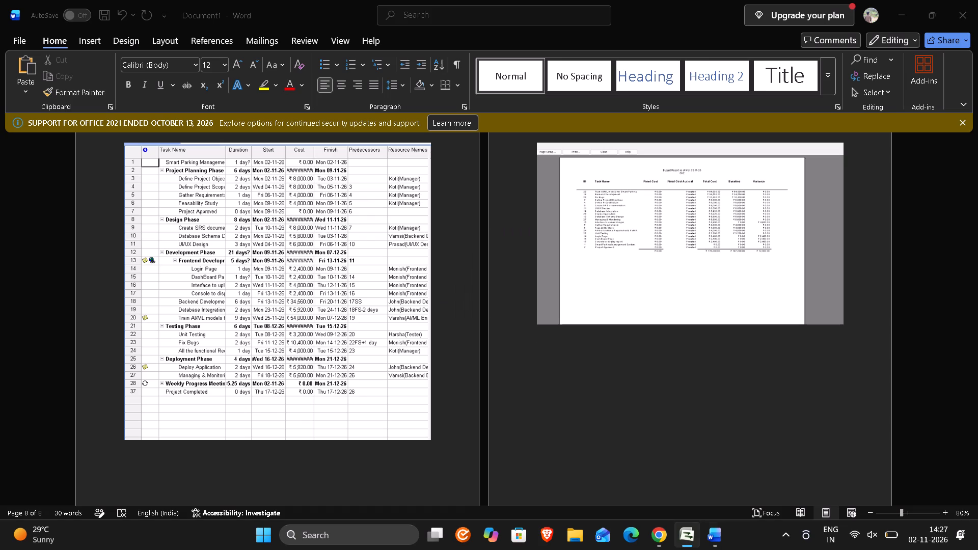
# In the Word report, add the heading "DeadLine :" below the Budget report picture, paste the task information screenshot, and start a new line beneath it.
pyautogui.write('DeadLie')
pyautogui.press('BackSpace')
pyautogui.write('ne :')
pyautogui.press('Return')
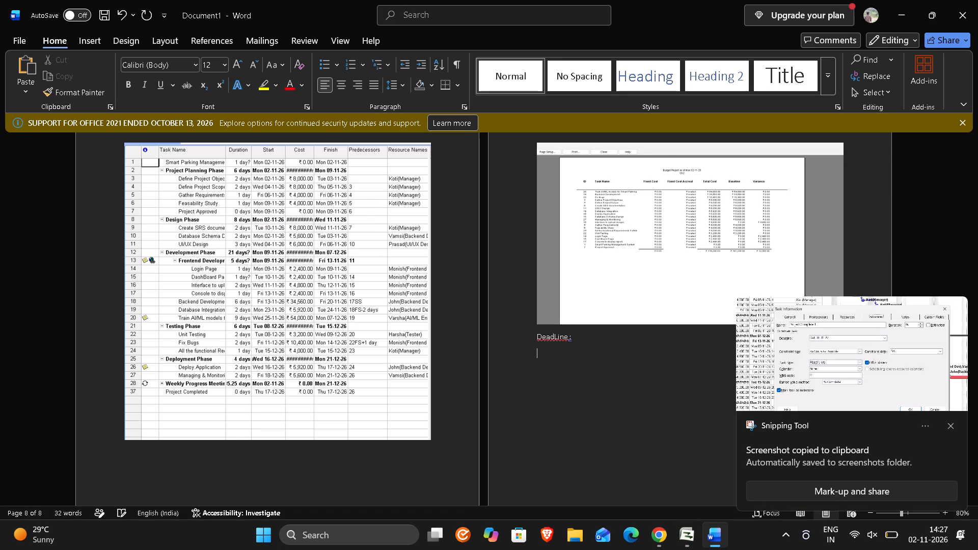
pyautogui.hotkey('ctrl', 'v')
pyautogui.scroll(-2, 560, 239)
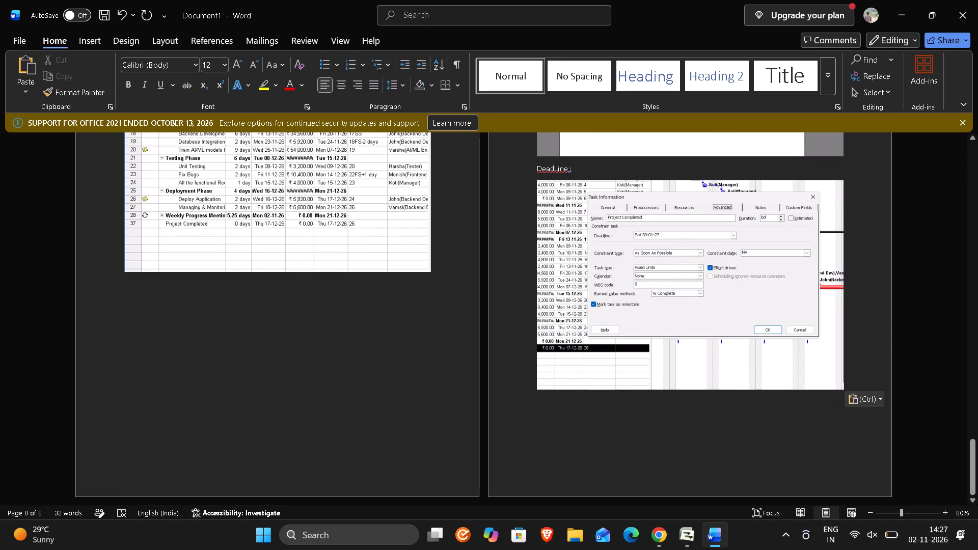
pyautogui.click(626, 422)
pyautogui.press('Right')
pyautogui.press('Right')
pyautogui.press('Return')
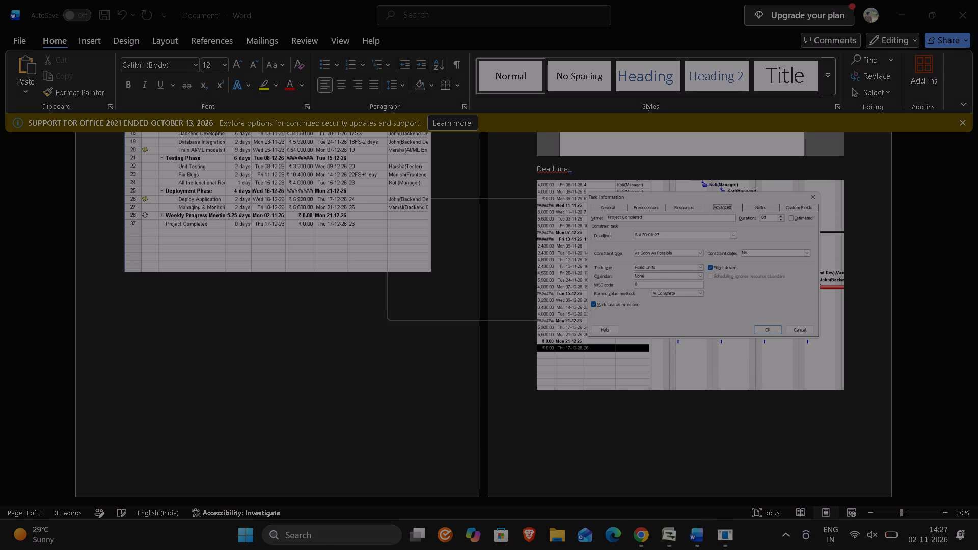
pyautogui.click(547, 295)
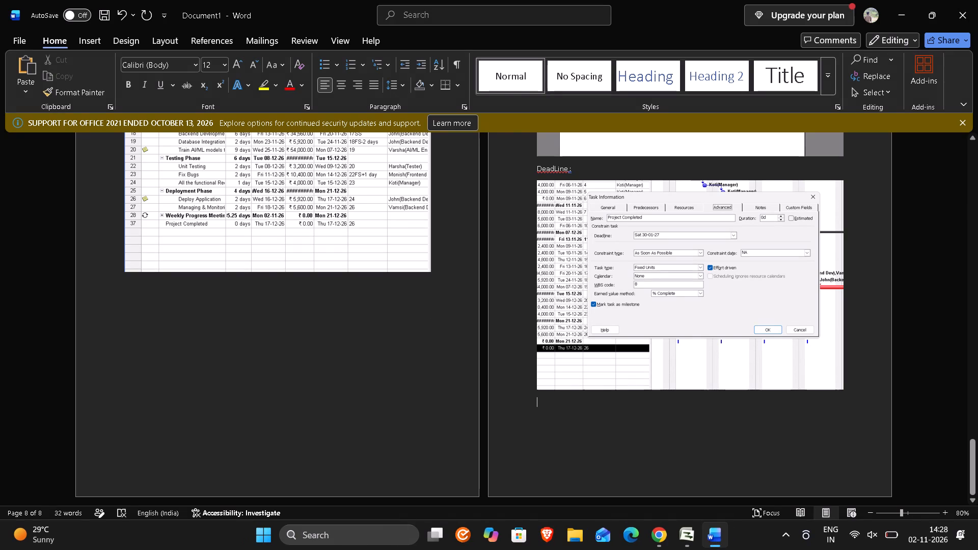
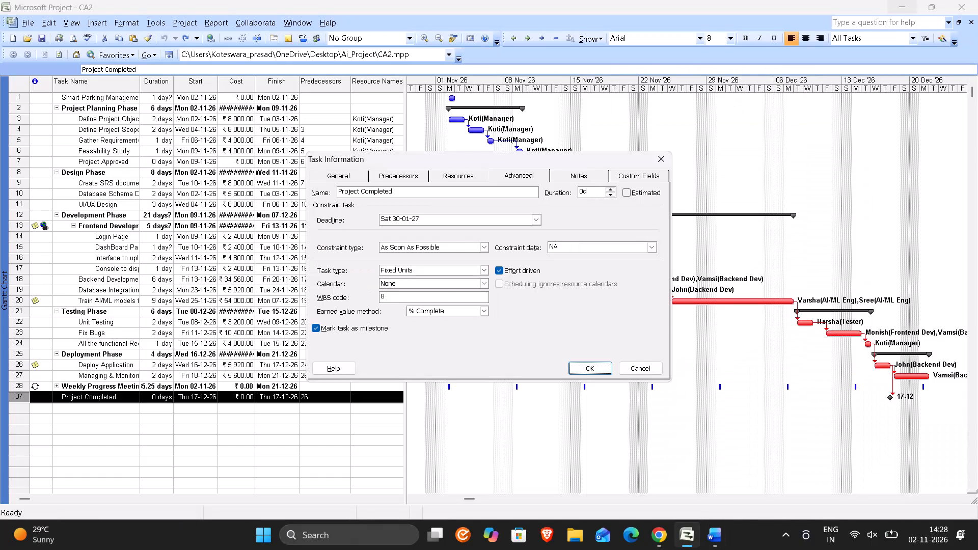
# Close the Project Completed task information, open the recurring task information of Weekly Progress Meetings and capture a screenshot of it.
pyautogui.click(658, 157)
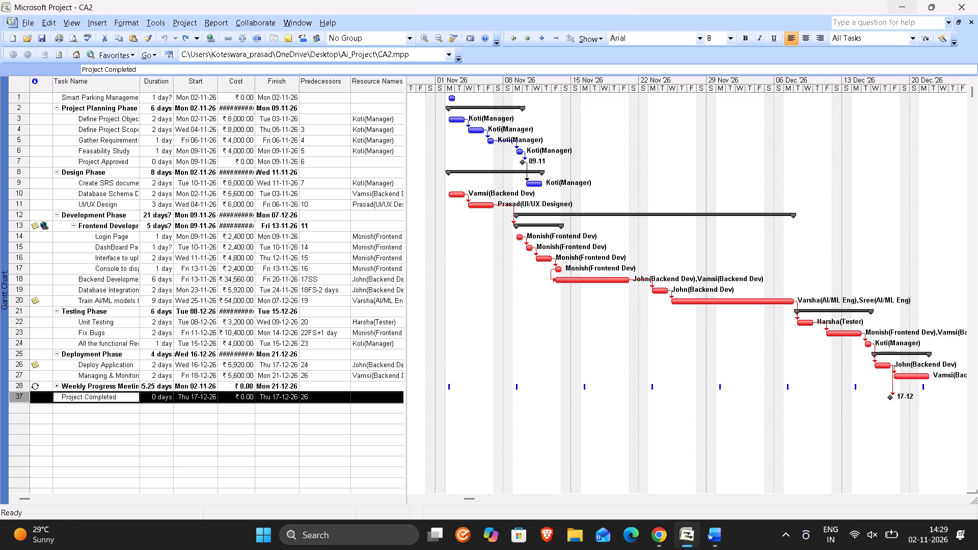
pyautogui.tripleClick(113, 385)
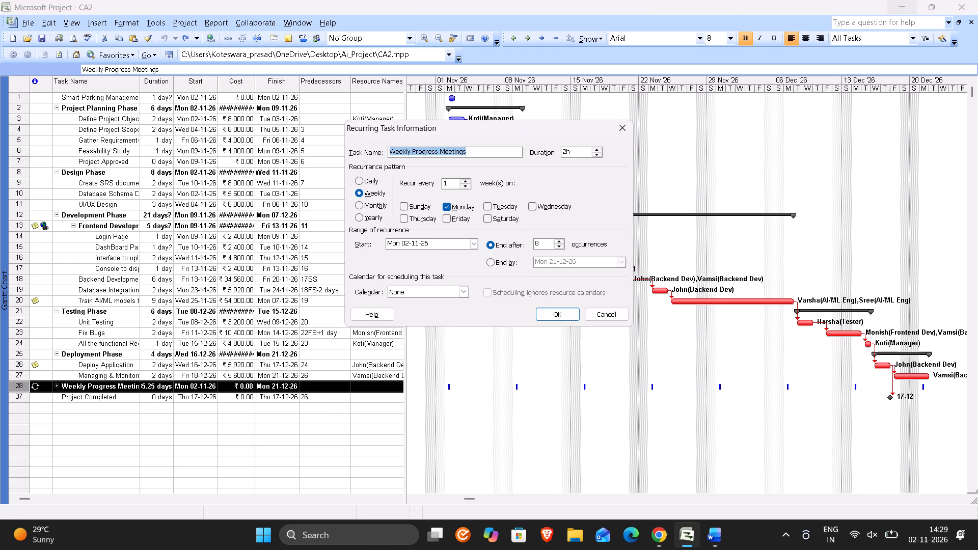
pyautogui.press('Print')
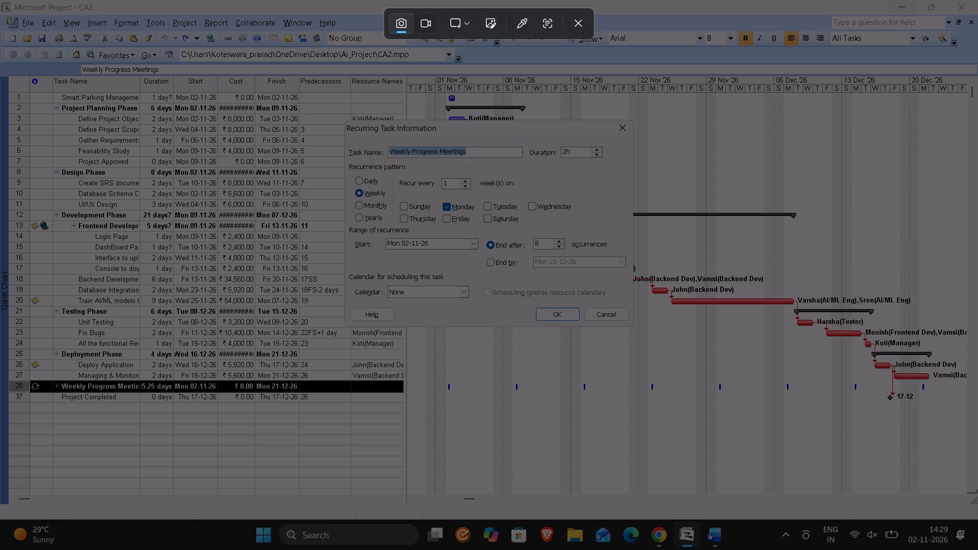
pyautogui.moveTo(277, 102); pyautogui.dragTo(813, 549)
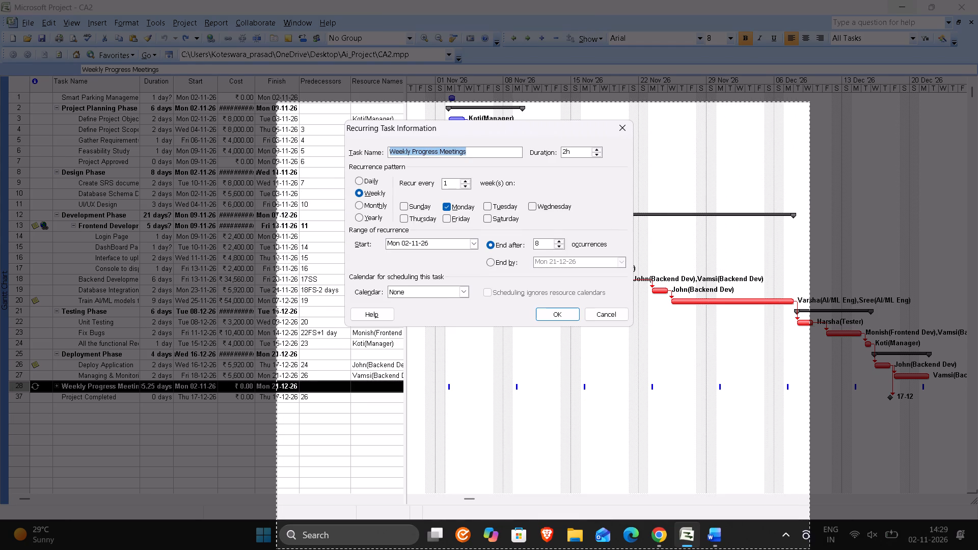
pyautogui.moveTo(813, 549); pyautogui.dragTo(877, 549)
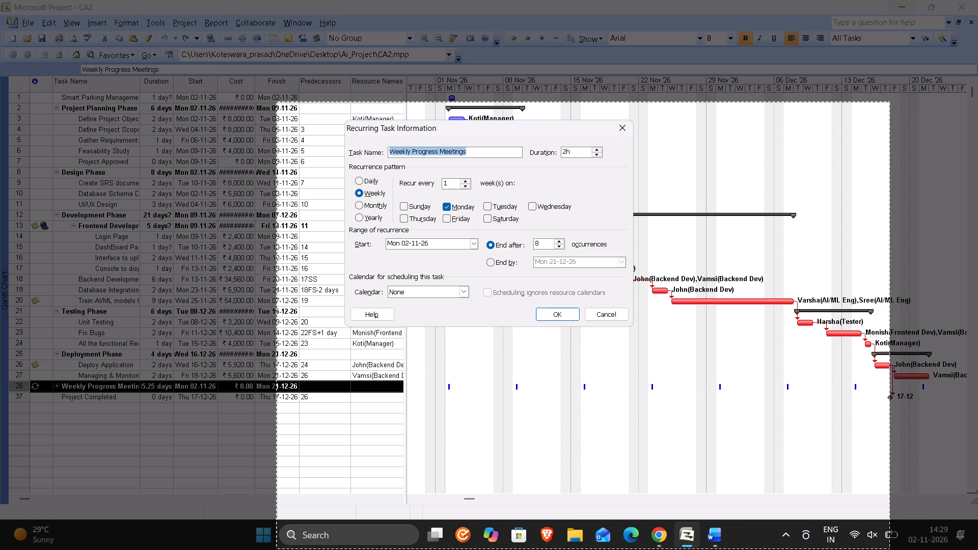
pyautogui.moveTo(877, 549); pyautogui.dragTo(820, 546)
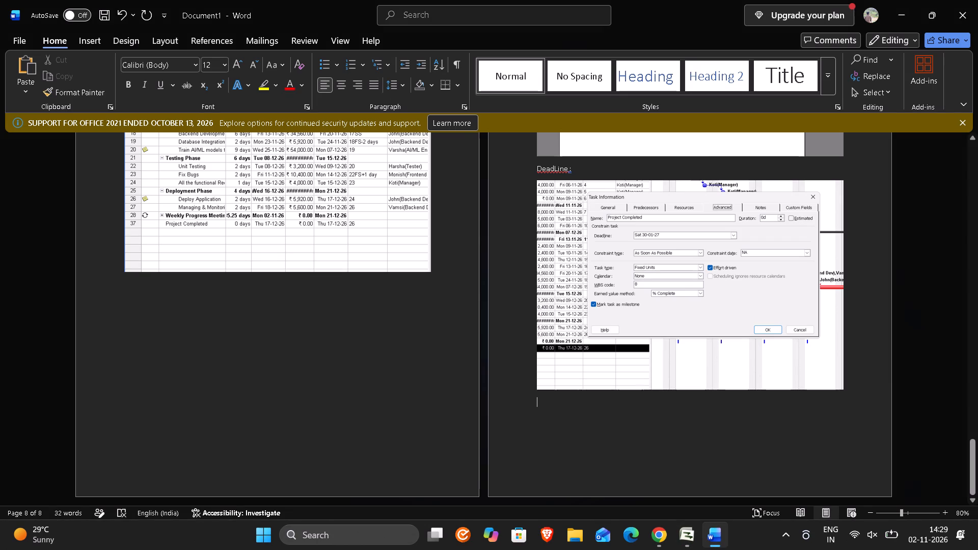
# In the Word report, add the heading "Recurring task :" below the deadline picture and paste the recurring task screenshot under it.
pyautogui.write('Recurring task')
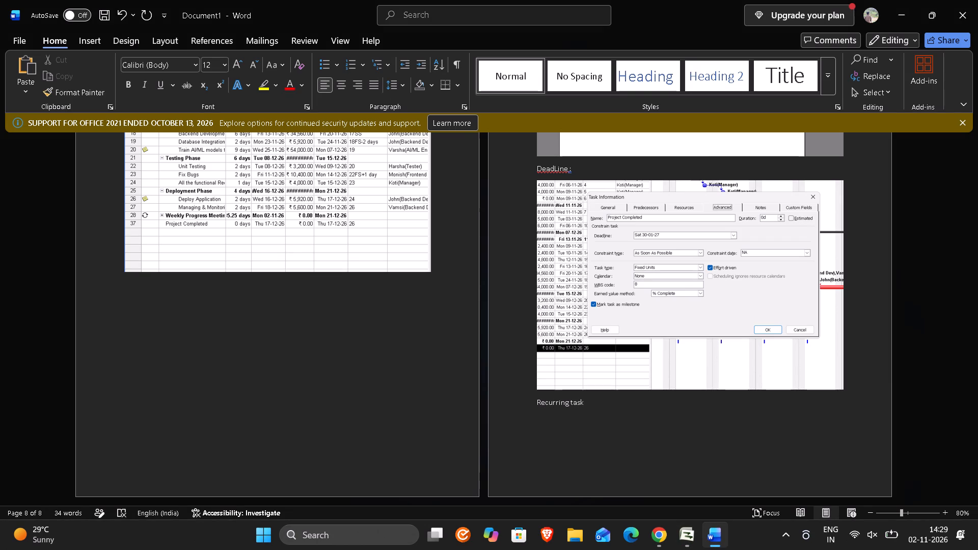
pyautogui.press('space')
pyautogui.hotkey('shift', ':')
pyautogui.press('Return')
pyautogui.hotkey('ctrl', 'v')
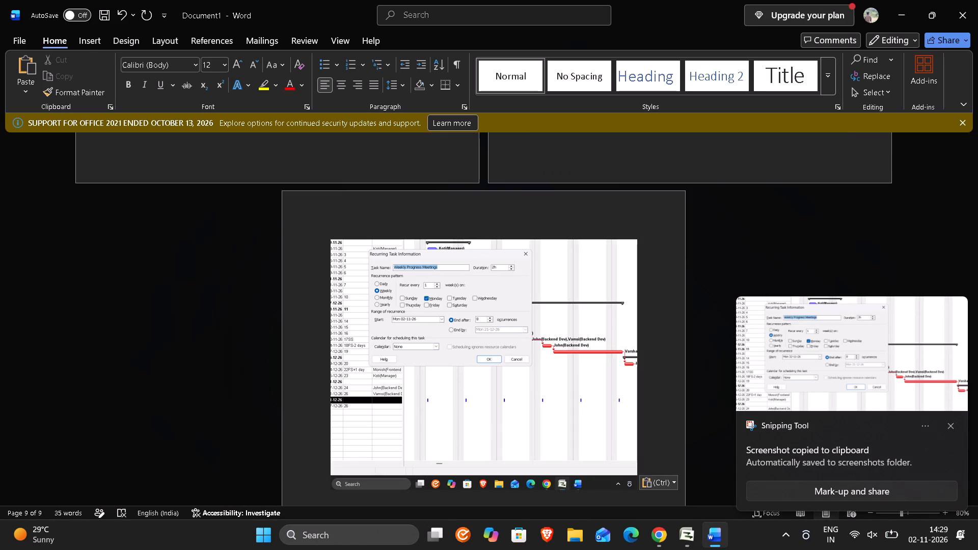
pyautogui.click(953, 426)
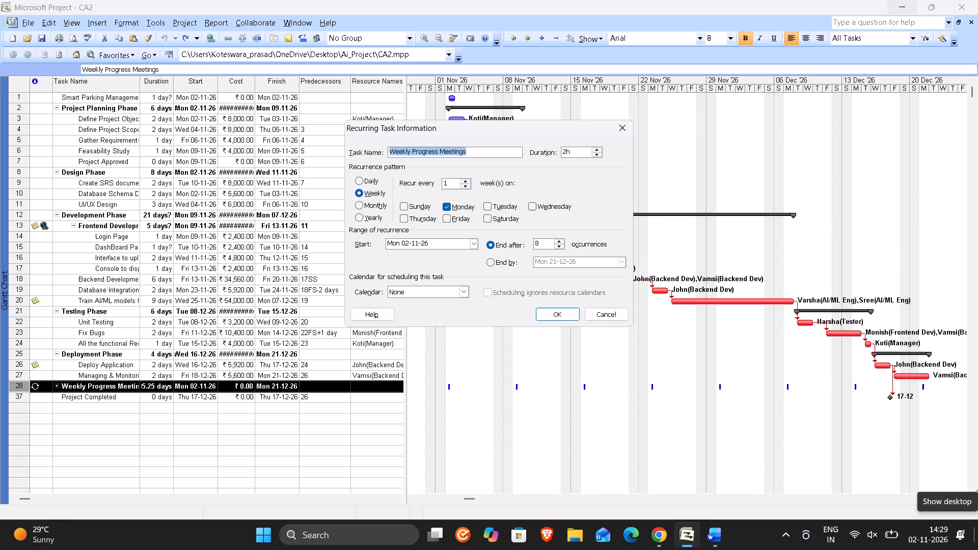
# Back in Microsoft Project, close the recurring task information and widen the task table slightly to fit the Resource Names column.
pyautogui.click(620, 133)
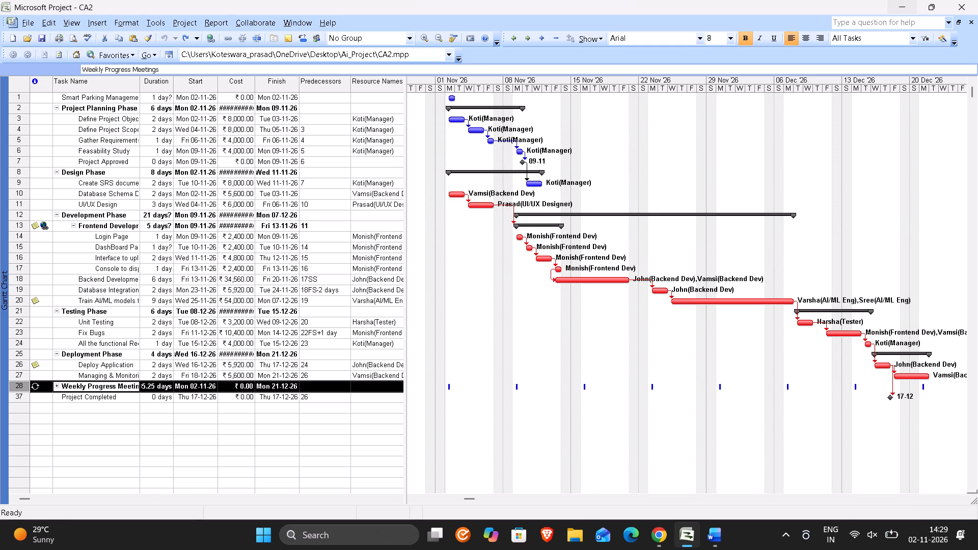
pyautogui.moveTo(406, 249); pyautogui.dragTo(444, 249)
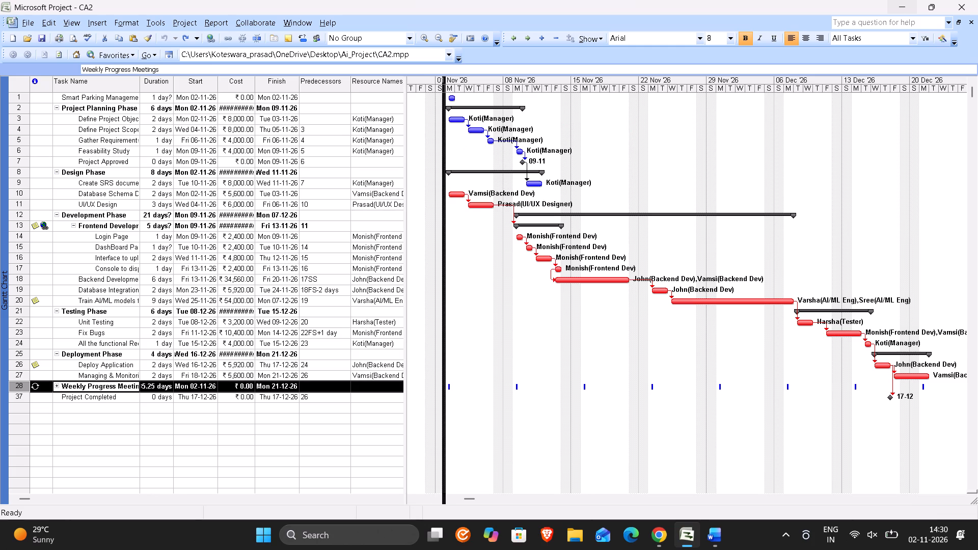
pyautogui.moveTo(444, 249); pyautogui.dragTo(513, 246)
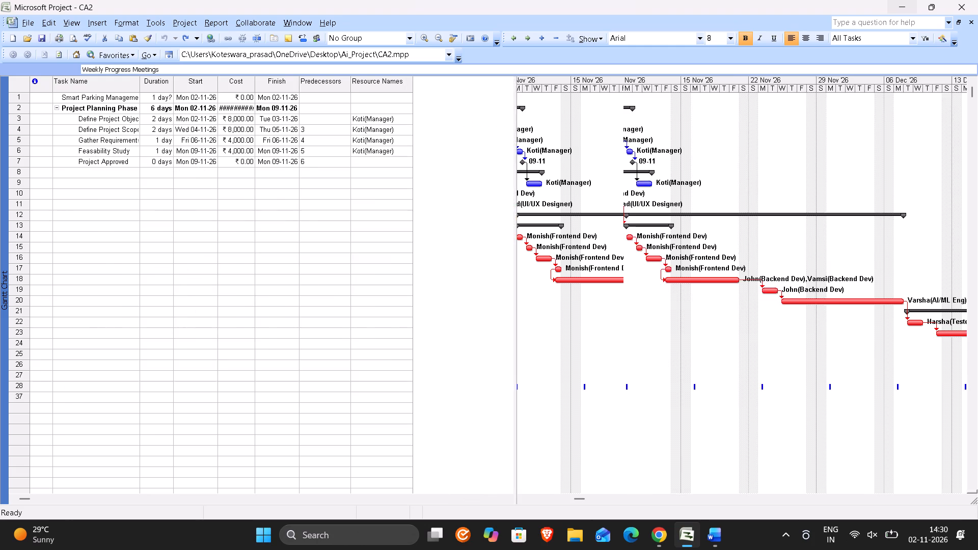
pyautogui.hscroll(-1, 398, 265)
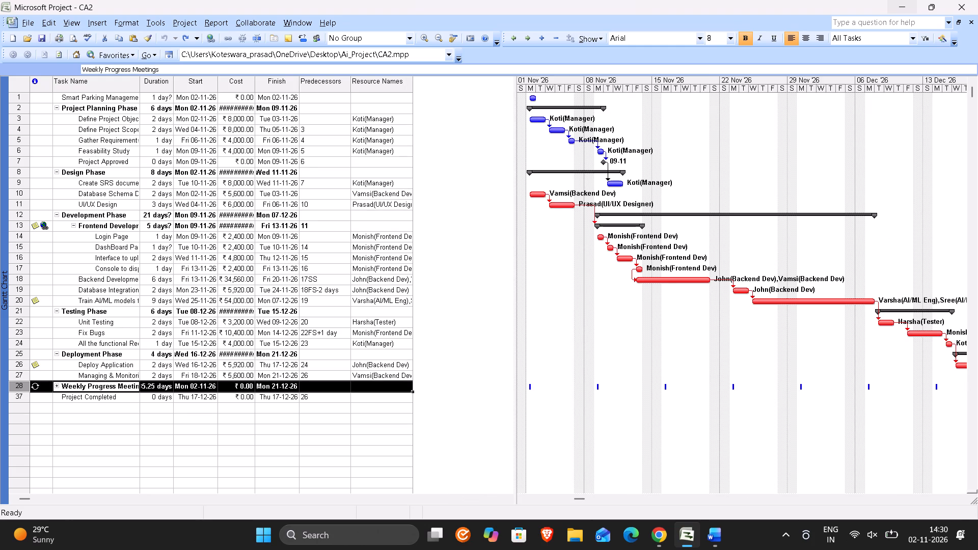
pyautogui.moveTo(514, 269); pyautogui.dragTo(429, 277)
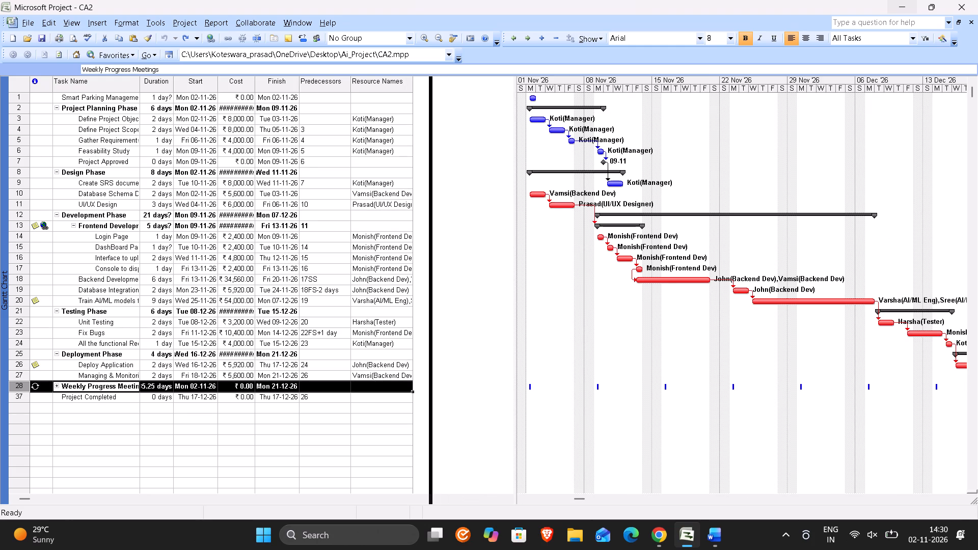
pyautogui.moveTo(429, 277); pyautogui.dragTo(416, 282)
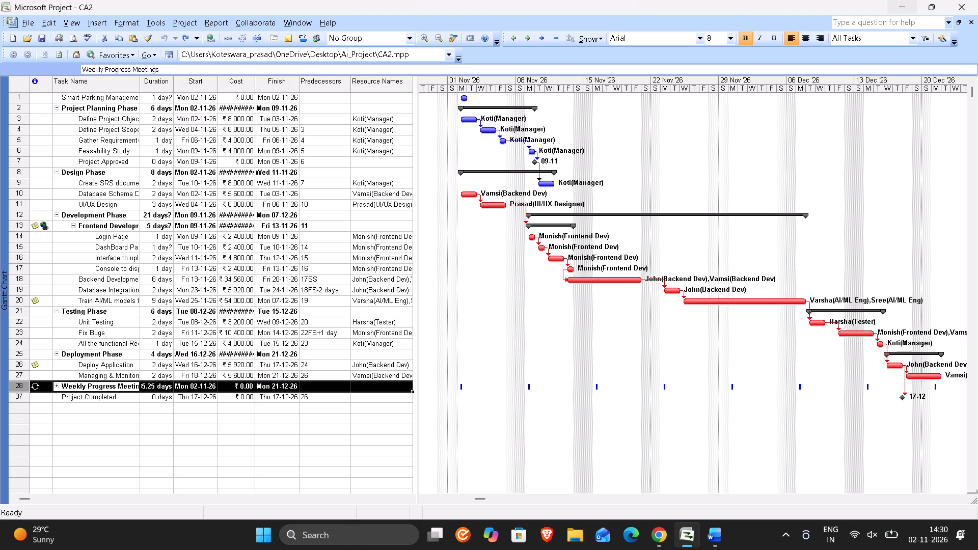
# In the Word report, add "(critical path)" after "Detail Gant view" in the heading above the detailed Gantt picture.
pyautogui.scroll(2, 498, 248)
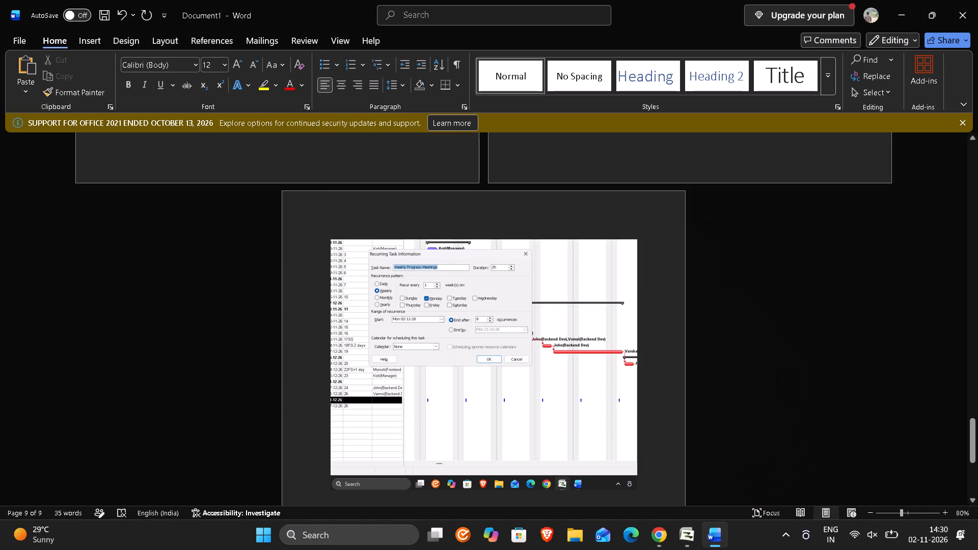
pyautogui.scroll(20, 498, 248)
pyautogui.scroll(18, 498, 248)
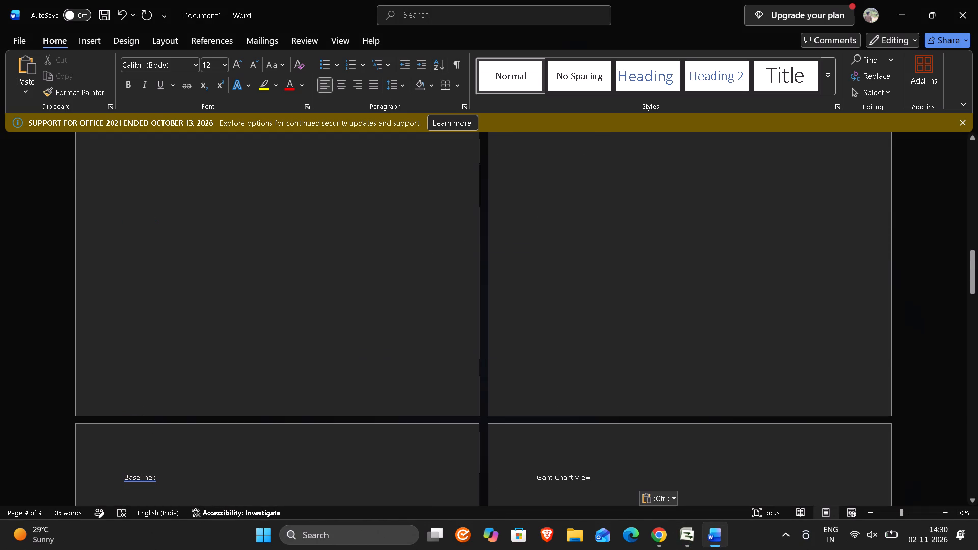
pyautogui.scroll(7, 498, 248)
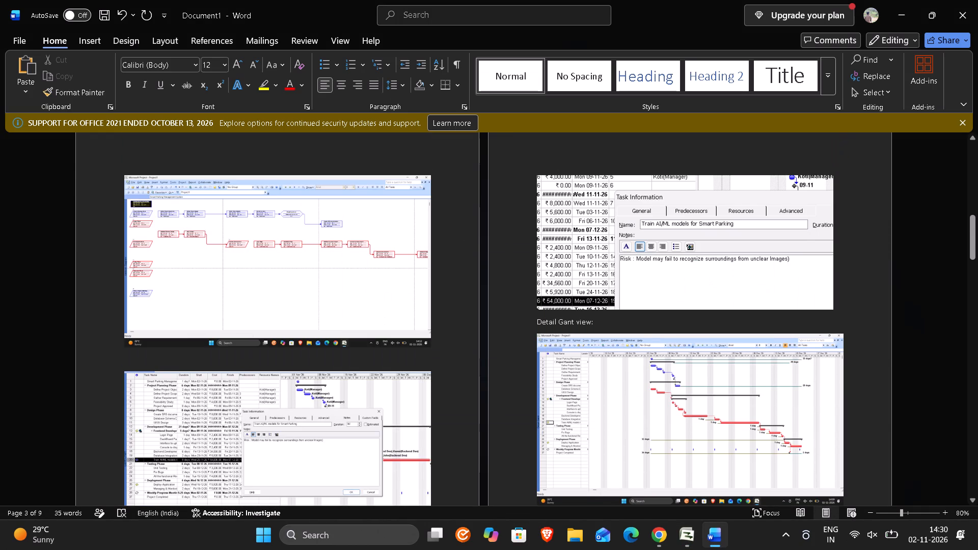
pyautogui.scroll(-1, 688, 319)
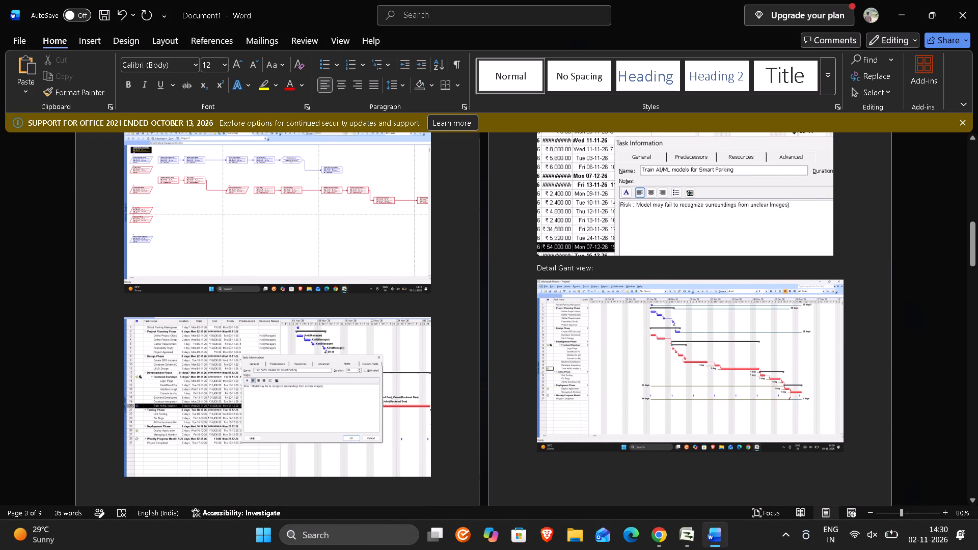
pyautogui.click(594, 273)
pyautogui.press('Left')
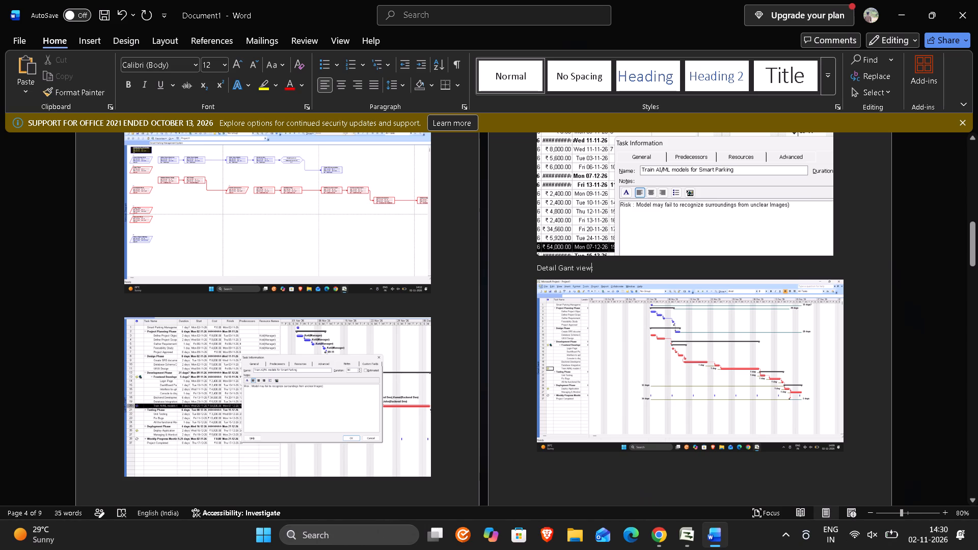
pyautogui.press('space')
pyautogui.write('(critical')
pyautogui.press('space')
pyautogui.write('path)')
# Start saving the report as a new file and choose the Desktop folder as its location.
pyautogui.scroll(-20, 688, 252)
pyautogui.scroll(-5, 688, 252)
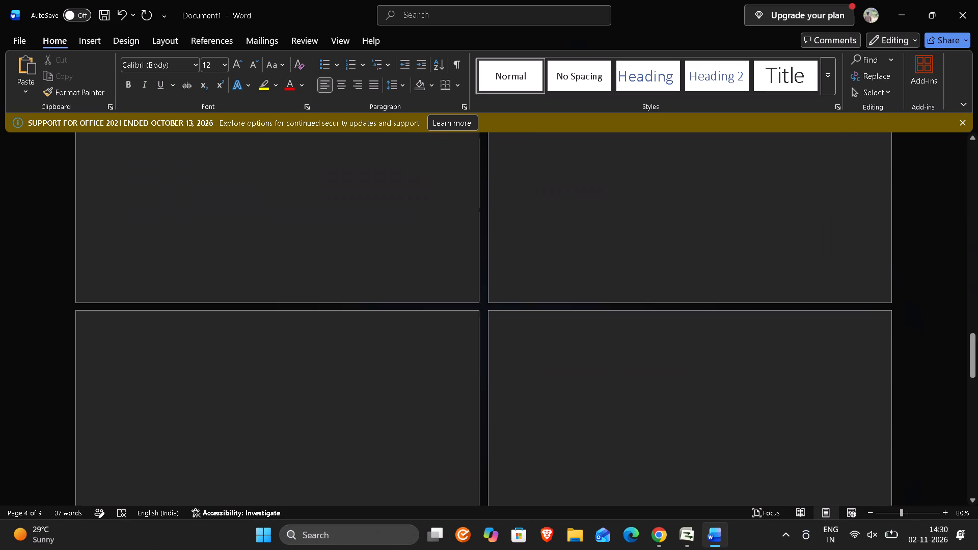
pyautogui.scroll(-17, 688, 252)
pyautogui.scroll(-8, 688, 252)
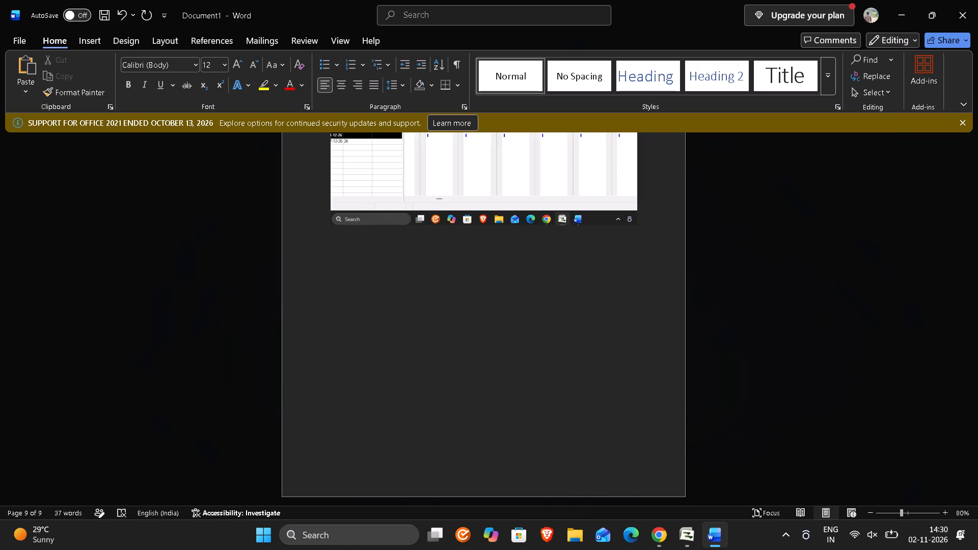
pyautogui.click(17, 38)
pyautogui.click(46, 233)
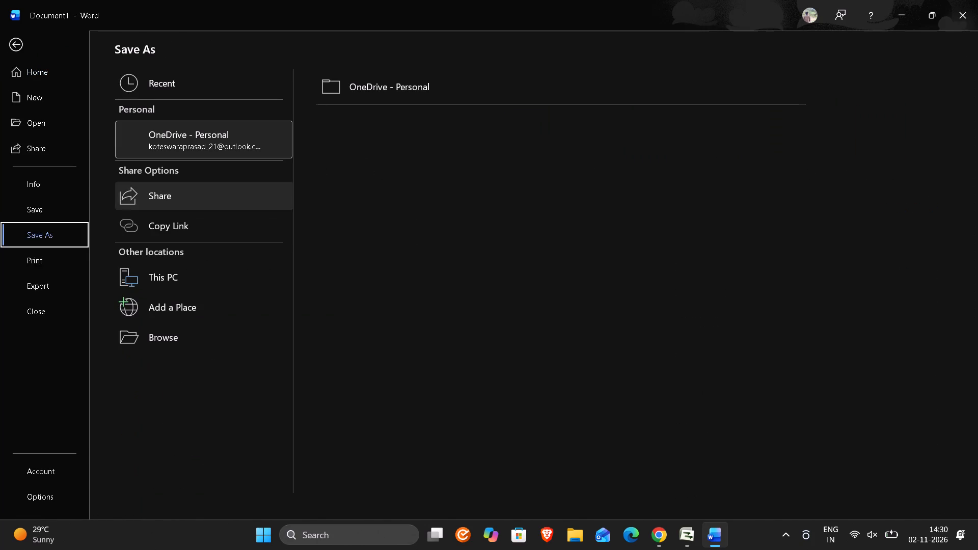
pyautogui.click(190, 336)
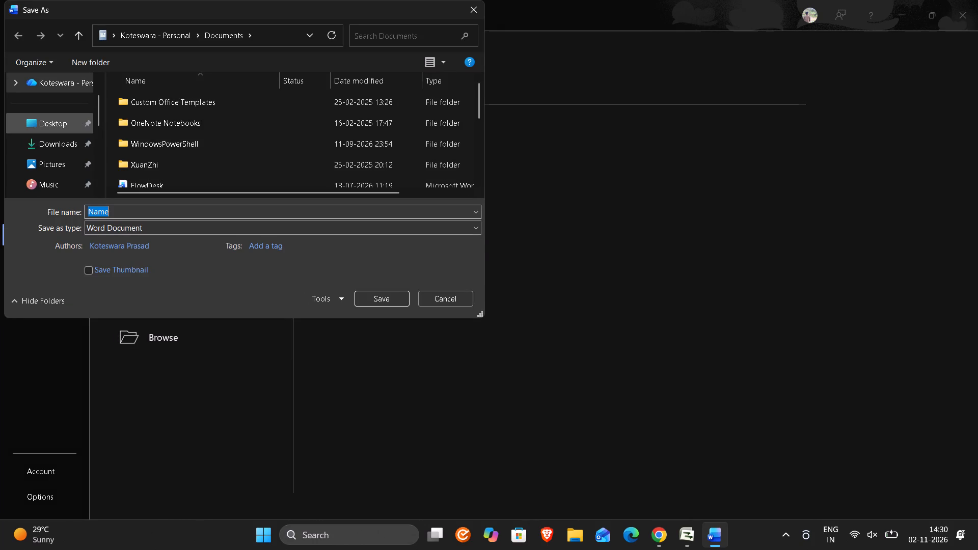
pyautogui.click(67, 124)
# Name the report file SmartParkingManagement, followed by the ID number and the author's name, separated by underscores.
pyautogui.click(149, 213)
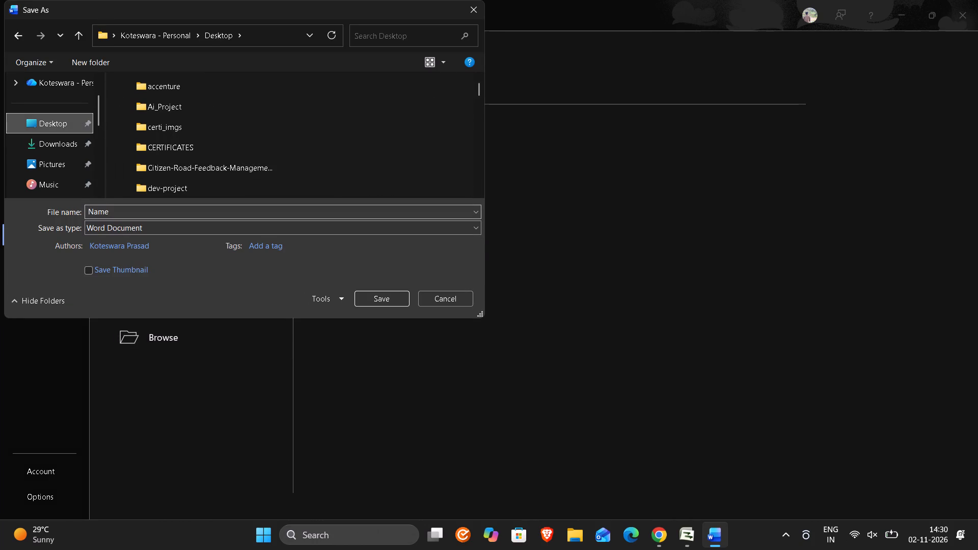
pyautogui.press('BackSpace')
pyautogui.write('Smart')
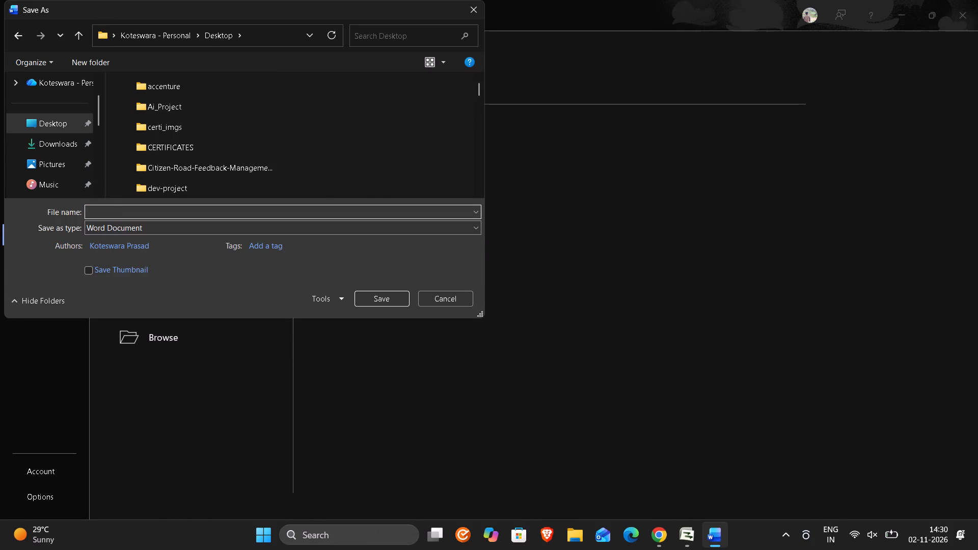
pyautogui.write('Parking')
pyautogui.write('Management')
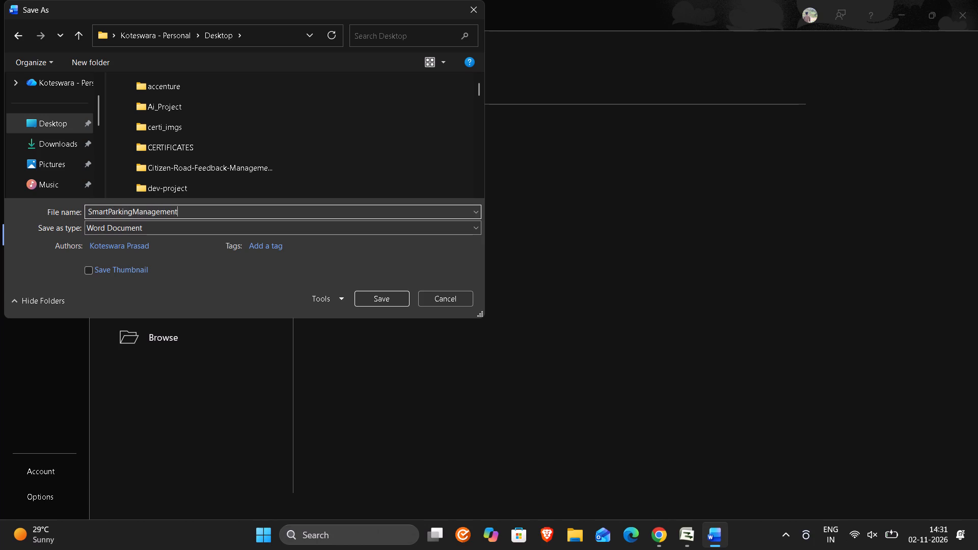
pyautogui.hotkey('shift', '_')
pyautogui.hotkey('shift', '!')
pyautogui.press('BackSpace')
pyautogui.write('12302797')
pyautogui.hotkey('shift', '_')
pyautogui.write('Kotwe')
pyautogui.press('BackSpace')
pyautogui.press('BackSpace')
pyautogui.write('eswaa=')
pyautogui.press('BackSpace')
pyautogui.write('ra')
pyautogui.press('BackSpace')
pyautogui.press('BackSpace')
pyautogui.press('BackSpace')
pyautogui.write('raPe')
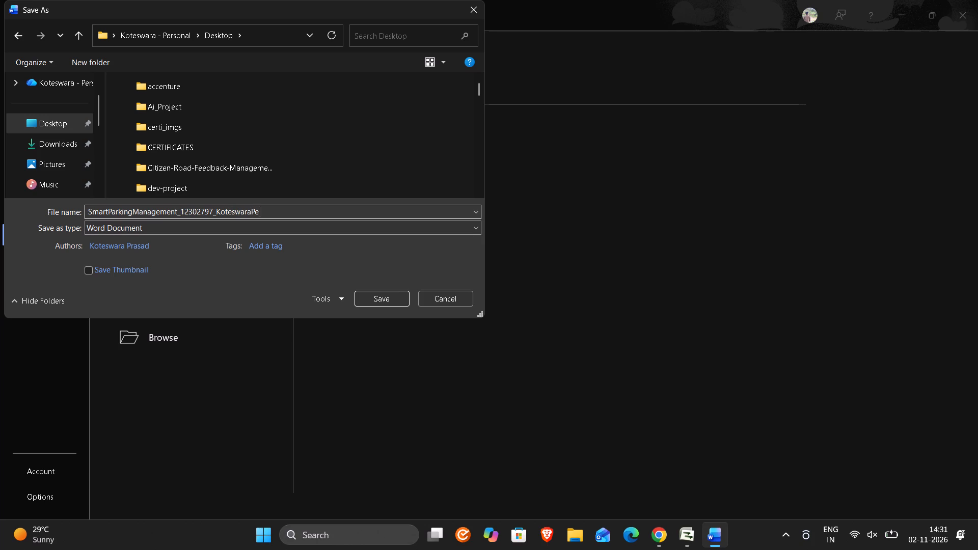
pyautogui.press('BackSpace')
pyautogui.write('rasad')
# Set the file format to PDF and save the report to the Desktop.
pyautogui.click(140, 226)
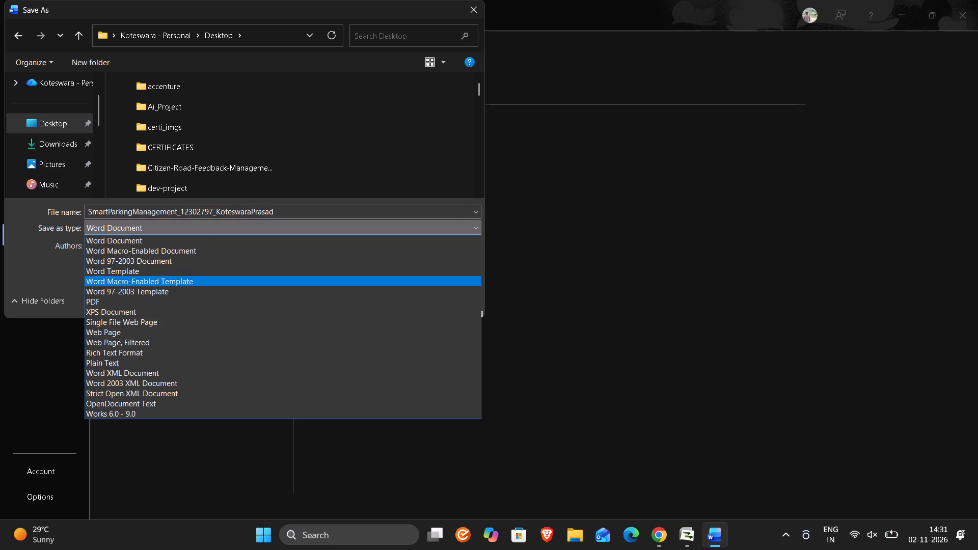
pyautogui.click(149, 298)
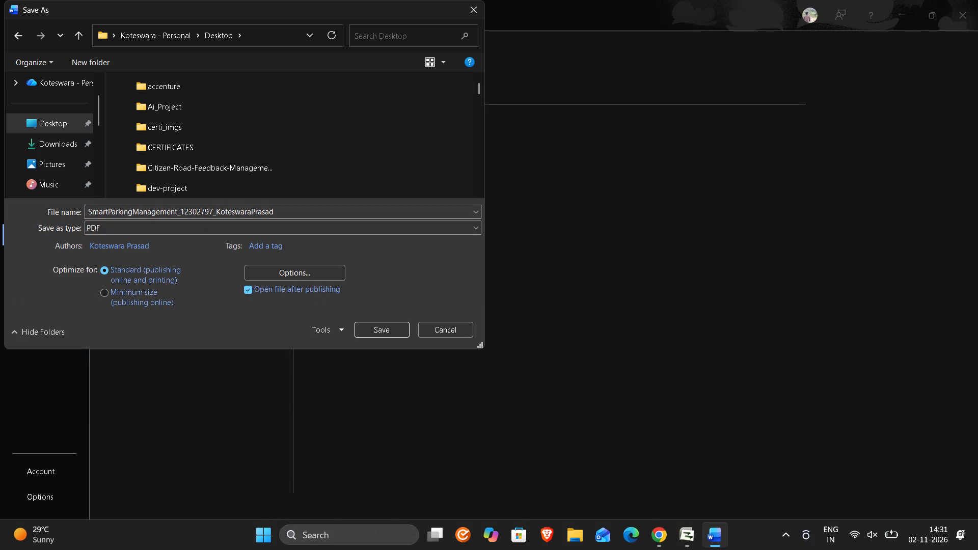
pyautogui.click(380, 327)
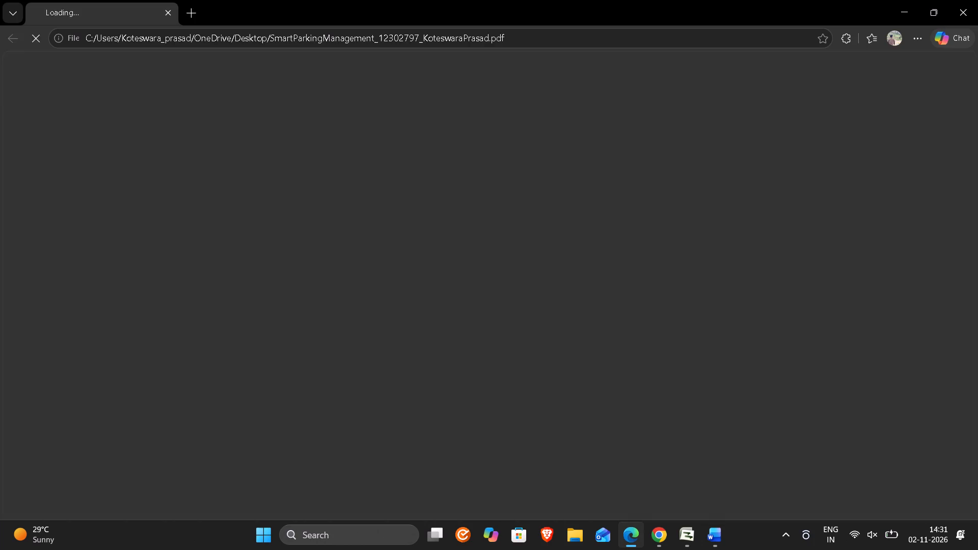
# Review the exported PDF from the Project Information page through to the recurring task screenshot, checking the headings and picture layout.
pyautogui.scroll(1, 630, 272)
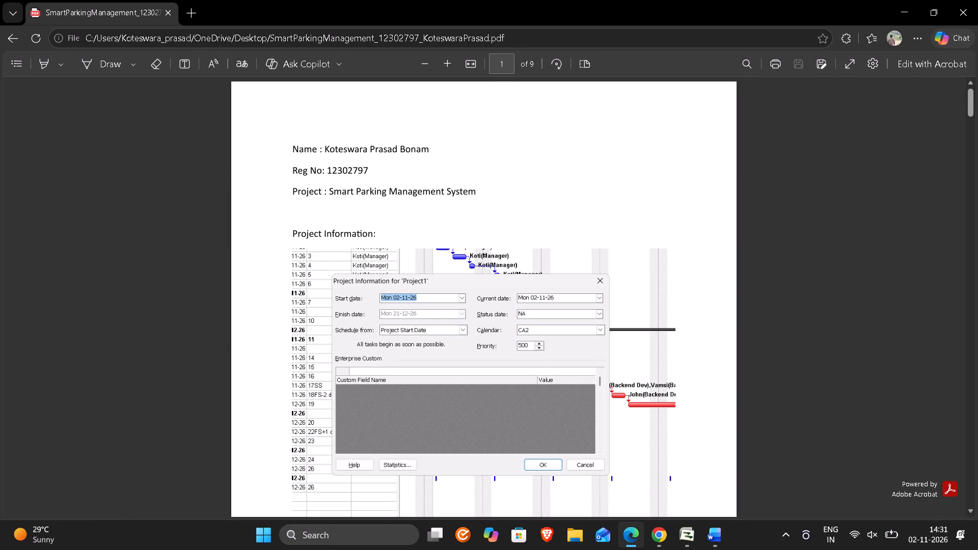
pyautogui.scroll(-8, 630, 272)
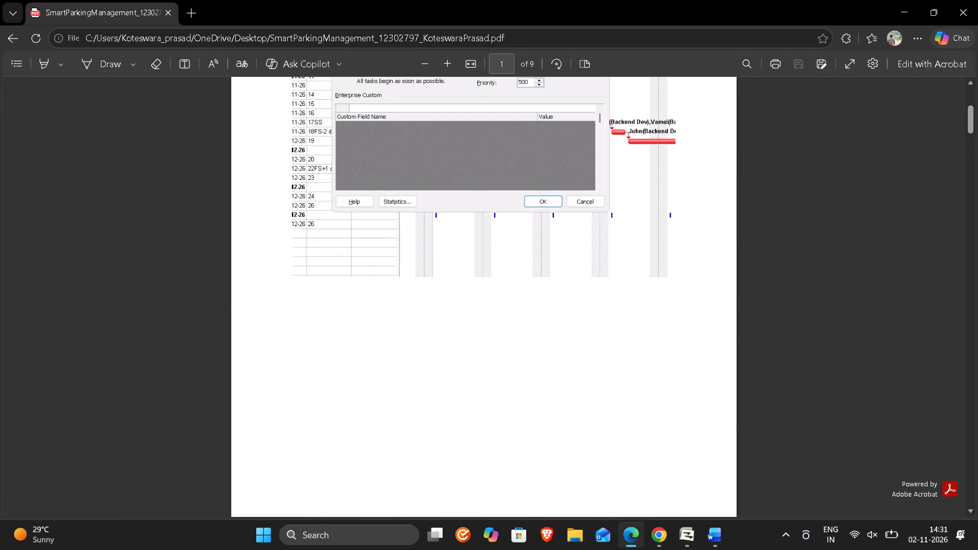
pyautogui.scroll(-6, 630, 272)
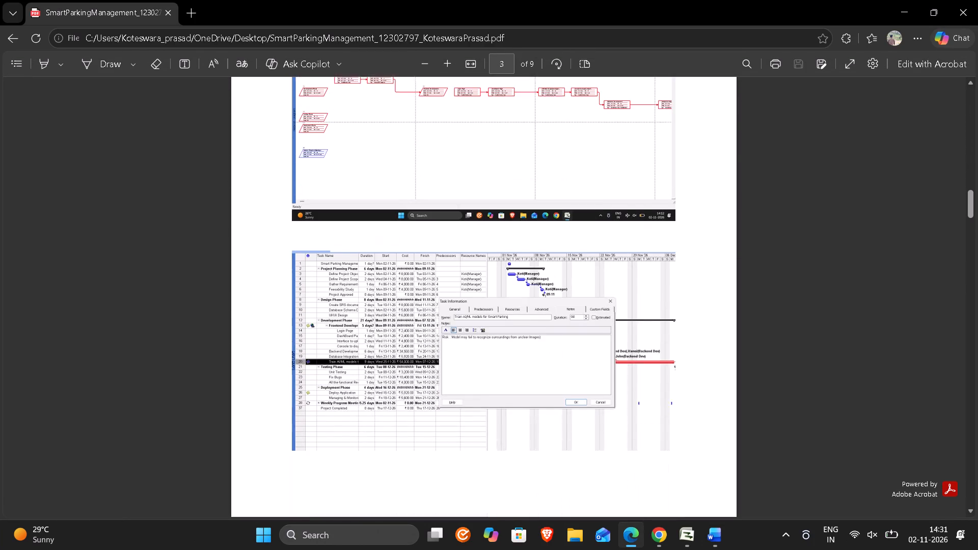
pyautogui.scroll(-4, 630, 272)
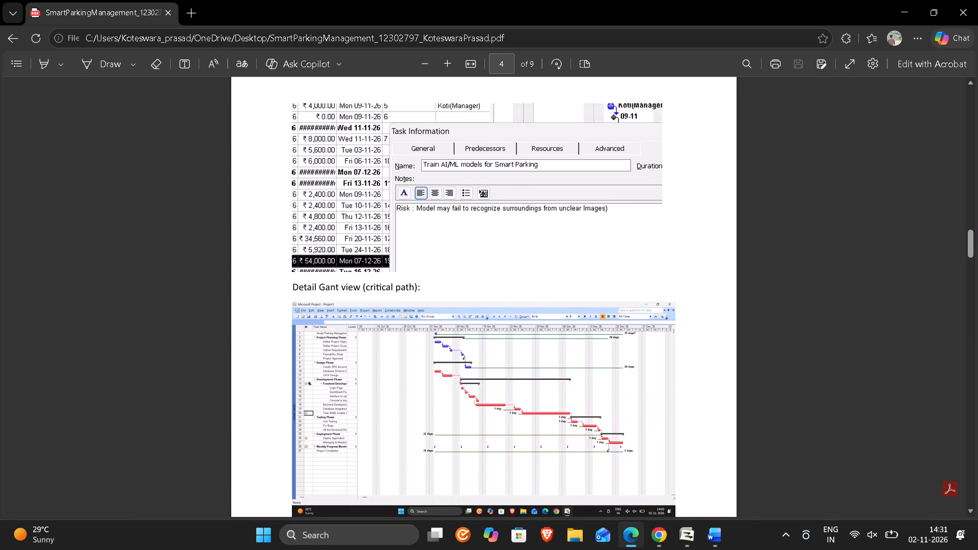
pyautogui.scroll(-1, 630, 272)
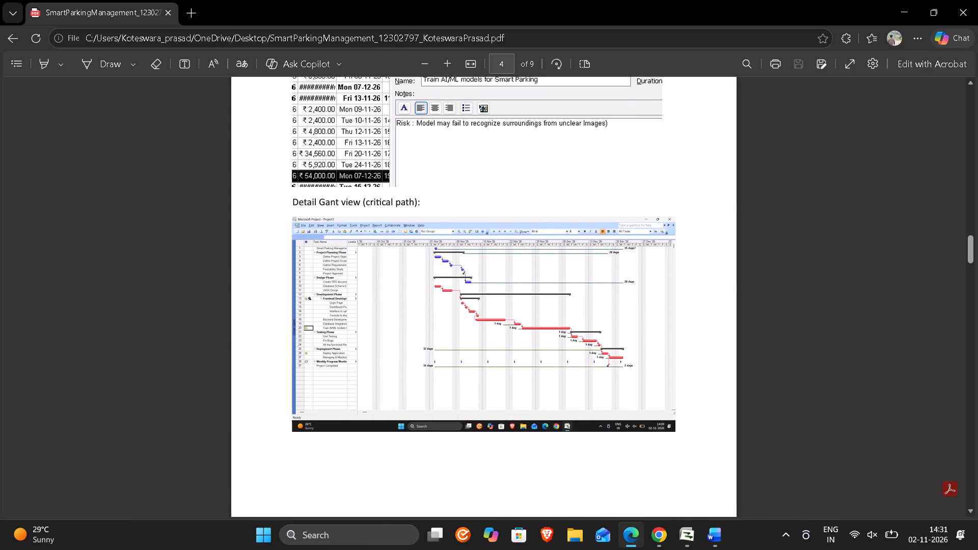
pyautogui.scroll(-6, 630, 272)
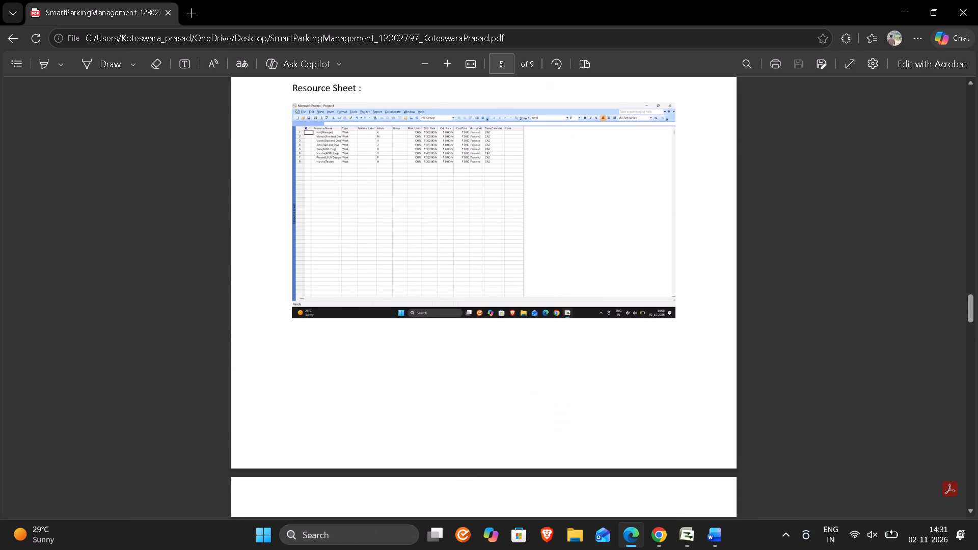
pyautogui.scroll(-4, 630, 272)
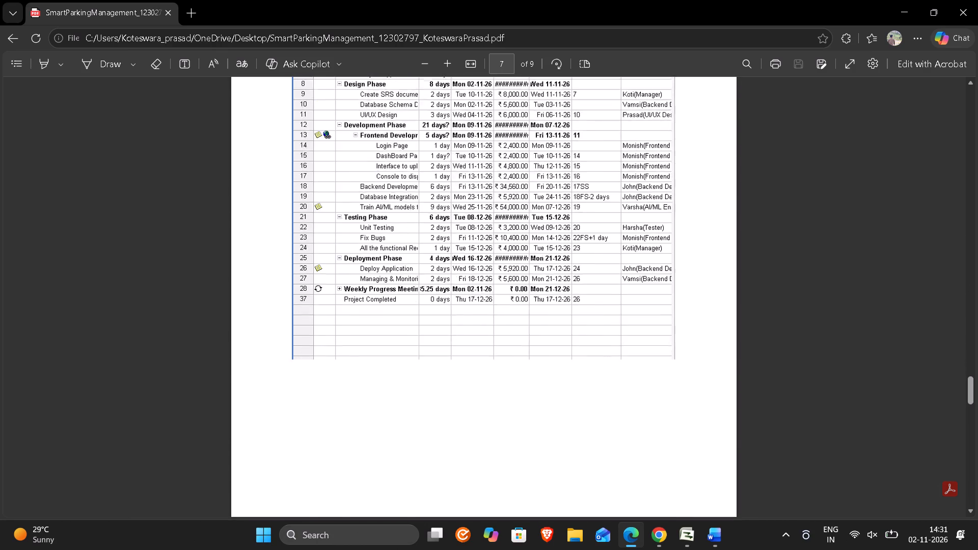
pyautogui.scroll(-4, 630, 272)
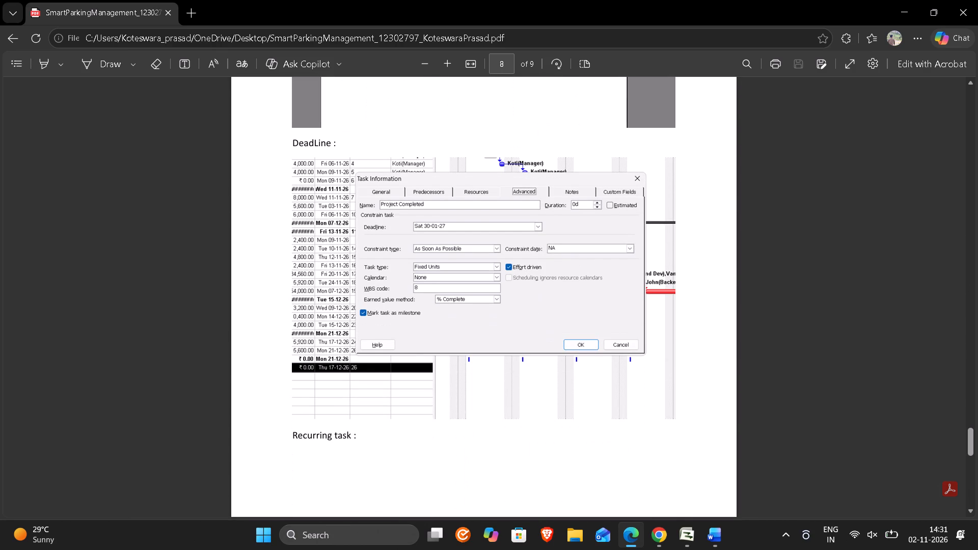
pyautogui.scroll(-1, 630, 272)
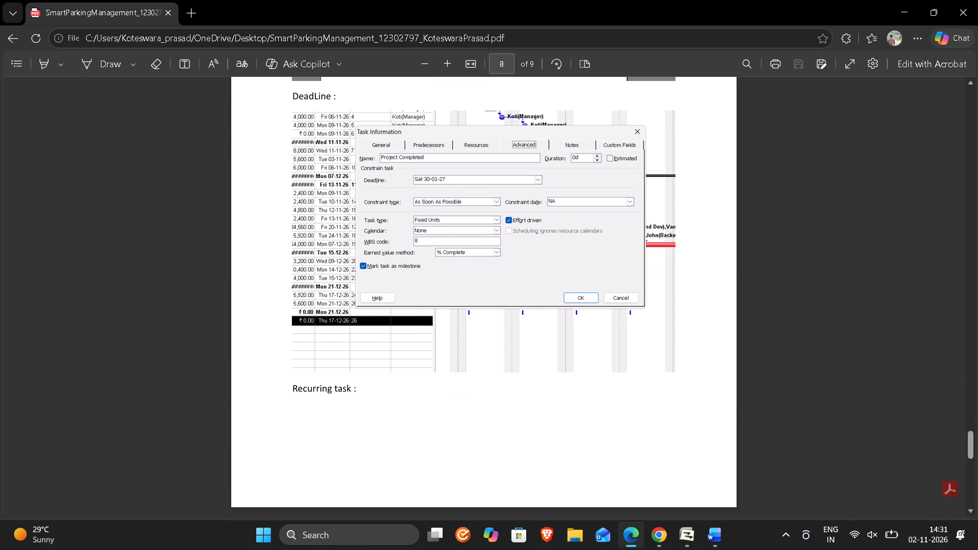
pyautogui.scroll(-4, 630, 272)
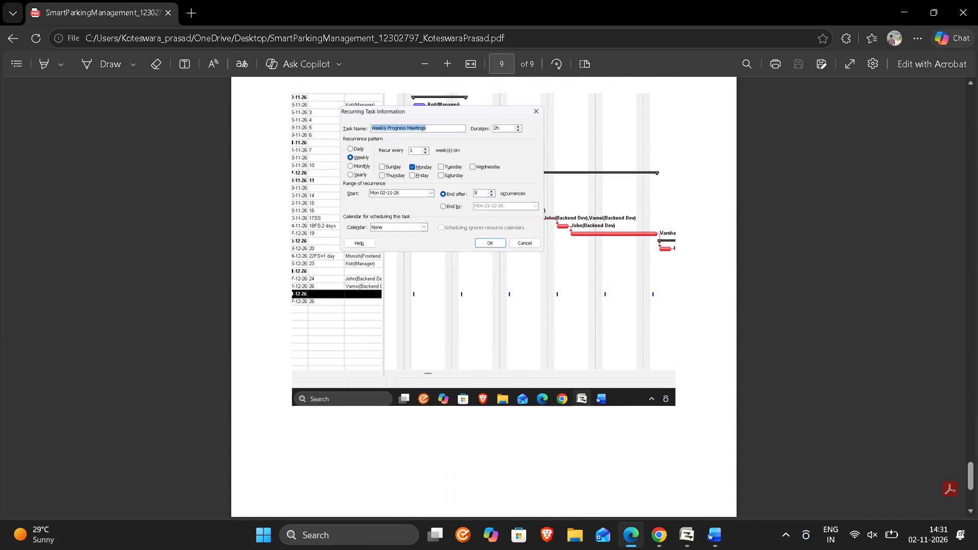
pyautogui.scroll(-2, 630, 272)
# Recheck the PDF pages backwards from the recurring task page to the network diagram page, at a reduced page size.
pyautogui.scroll(7, 630, 272)
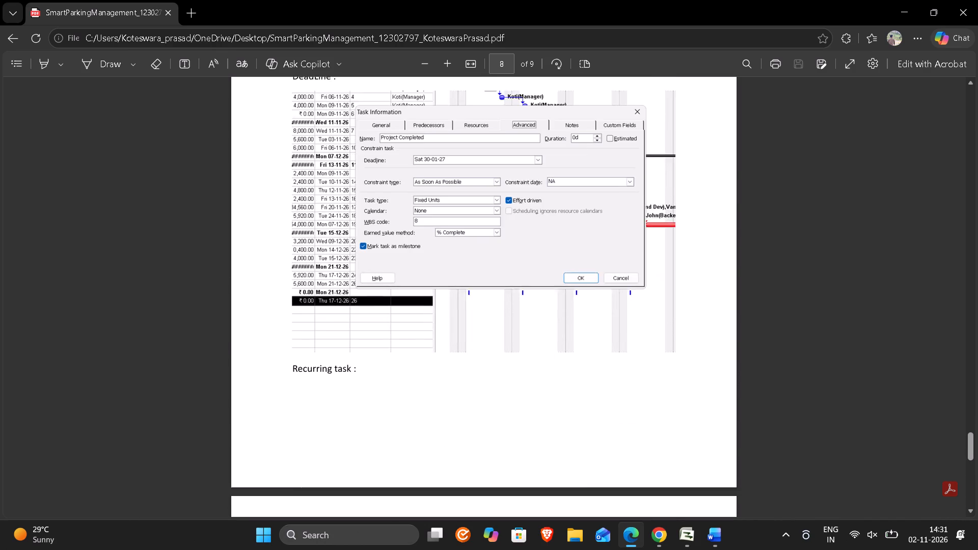
pyautogui.scroll(5, 630, 272)
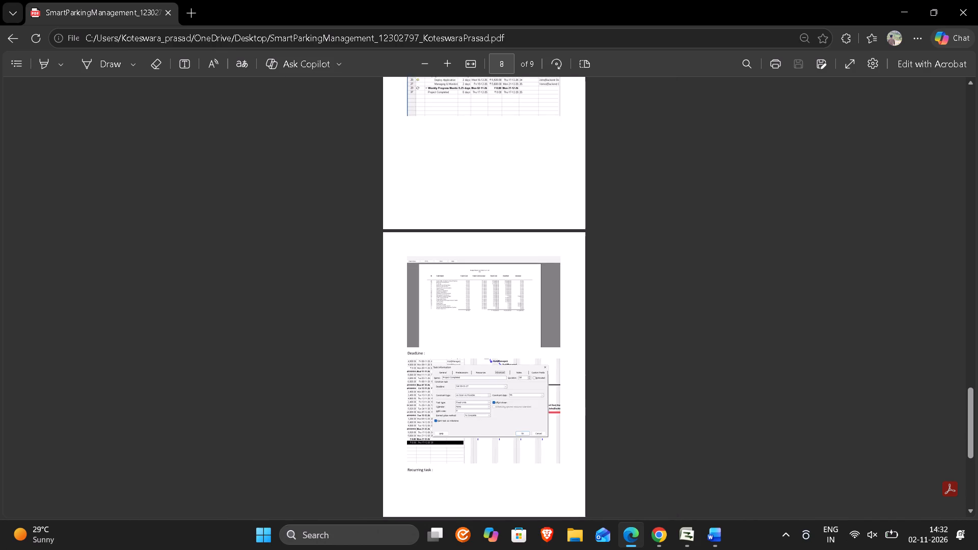
pyautogui.scroll(8, 630, 272)
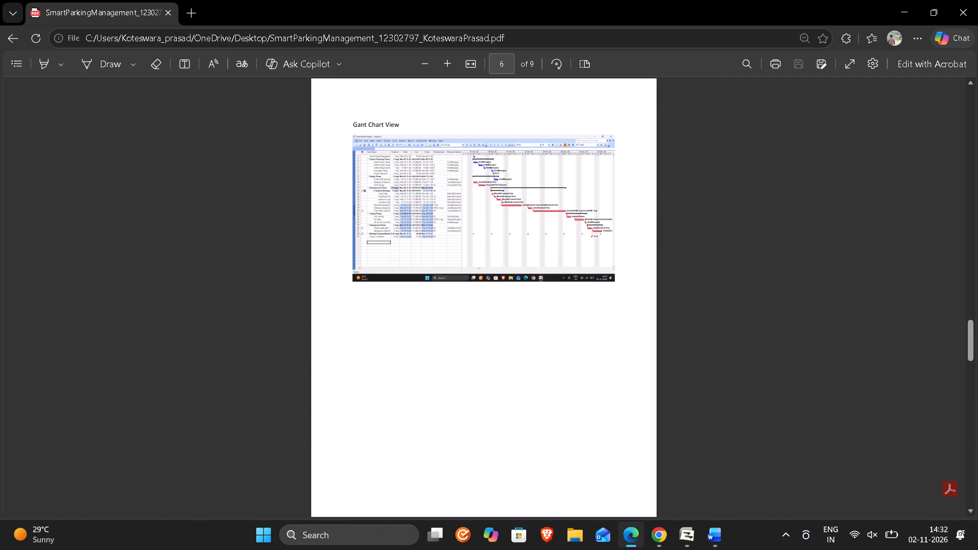
pyautogui.scroll(9, 630, 272)
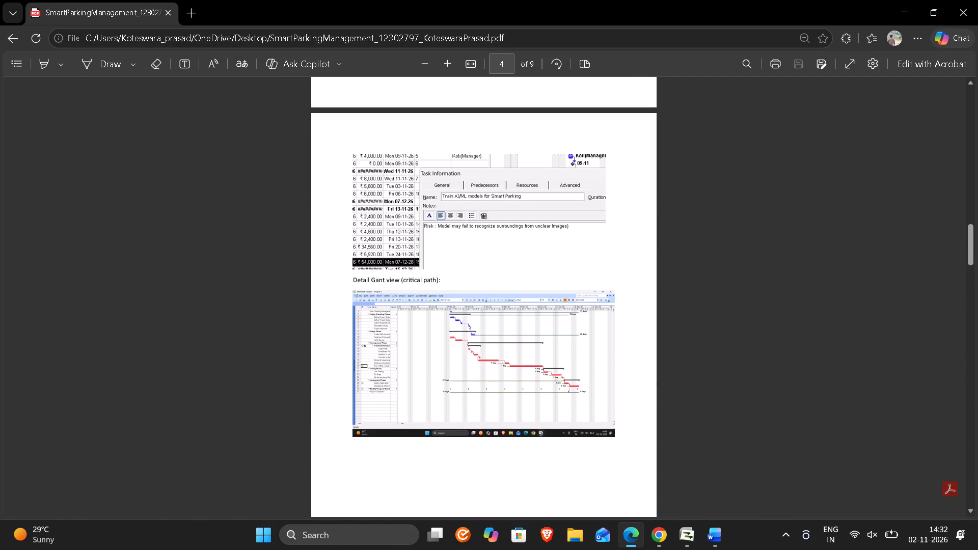
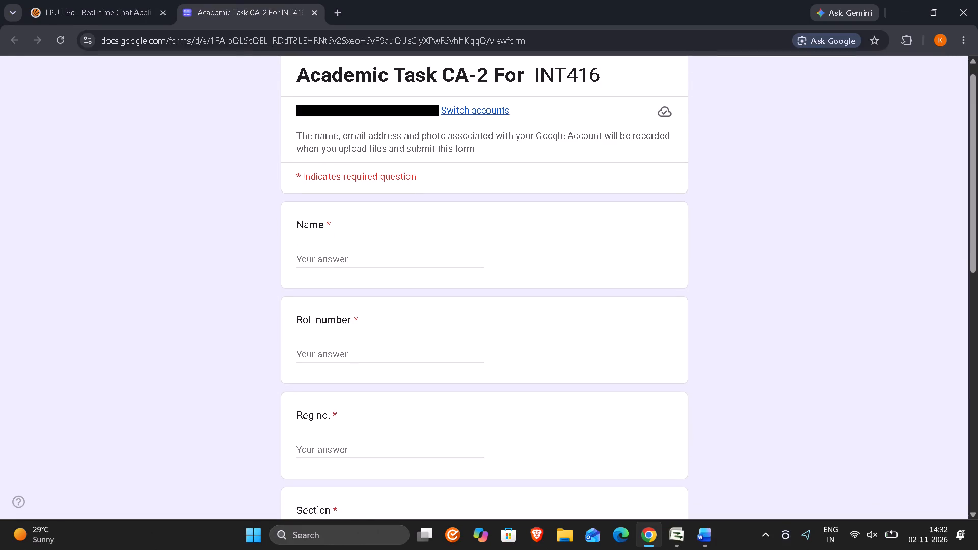
# Enter the student's full name in the Name answer of the Academic Task CA-2 form.
pyautogui.click(355, 263)
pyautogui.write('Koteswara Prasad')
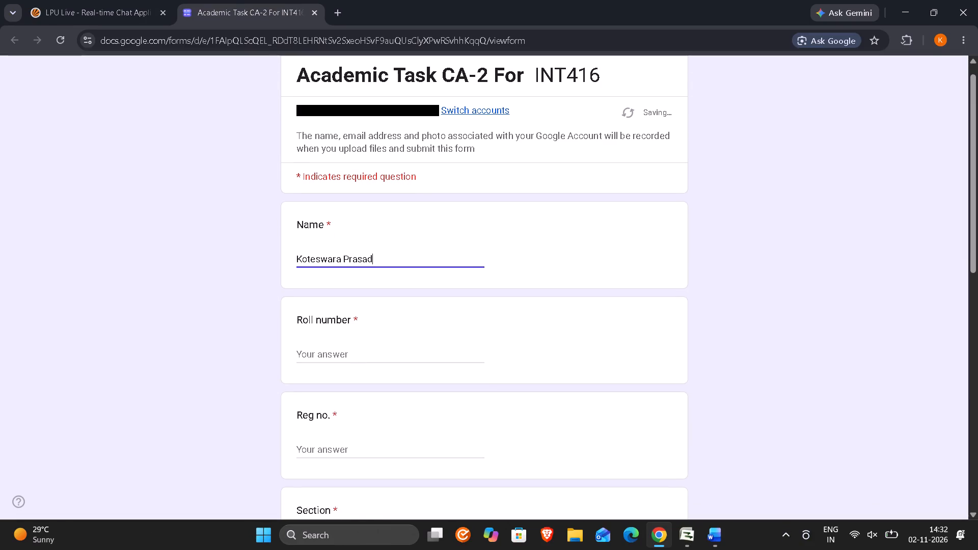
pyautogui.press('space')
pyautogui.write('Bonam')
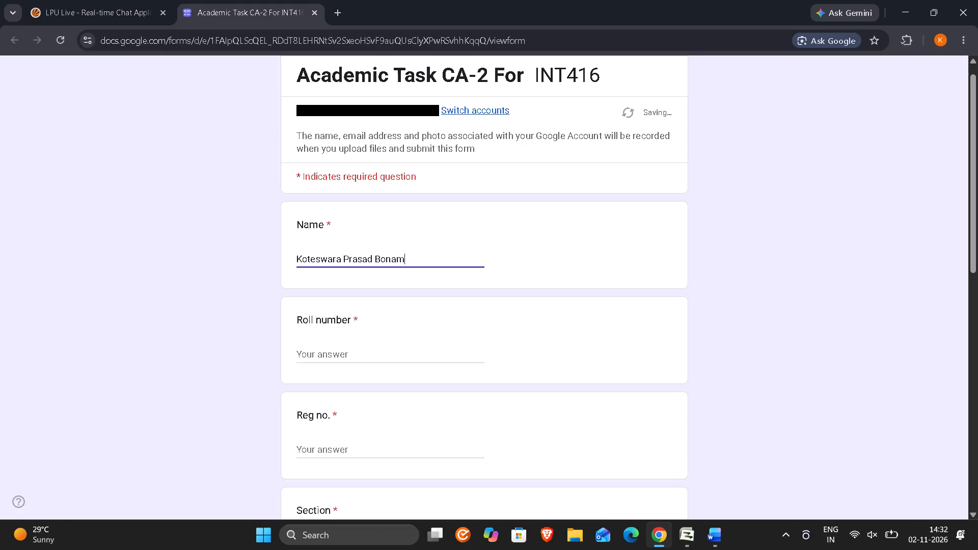
# Enter the student's roll number in the form without a leading zero.
pyautogui.click(314, 362)
pyautogui.click(329, 354)
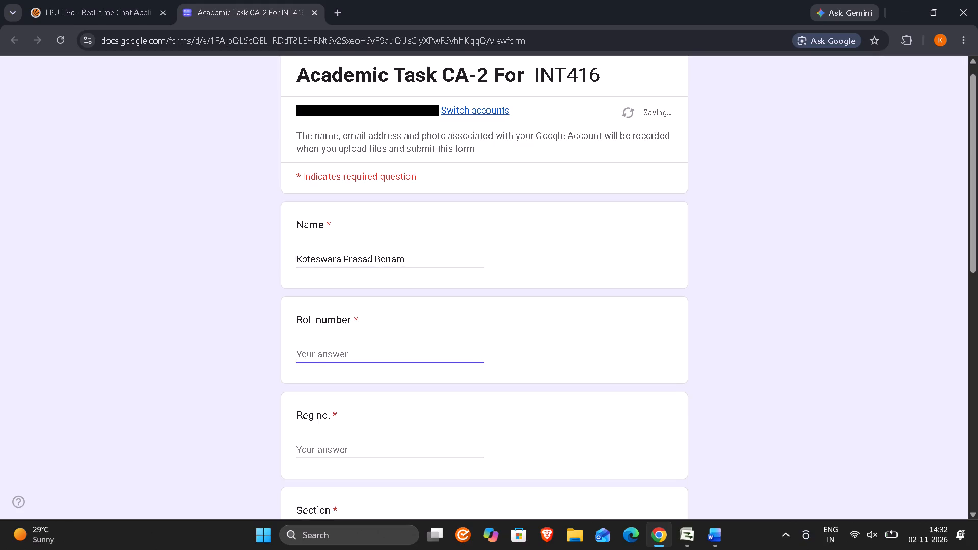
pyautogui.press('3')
pyautogui.press('BackSpace')
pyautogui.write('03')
pyautogui.scroll(-1, 382, 415)
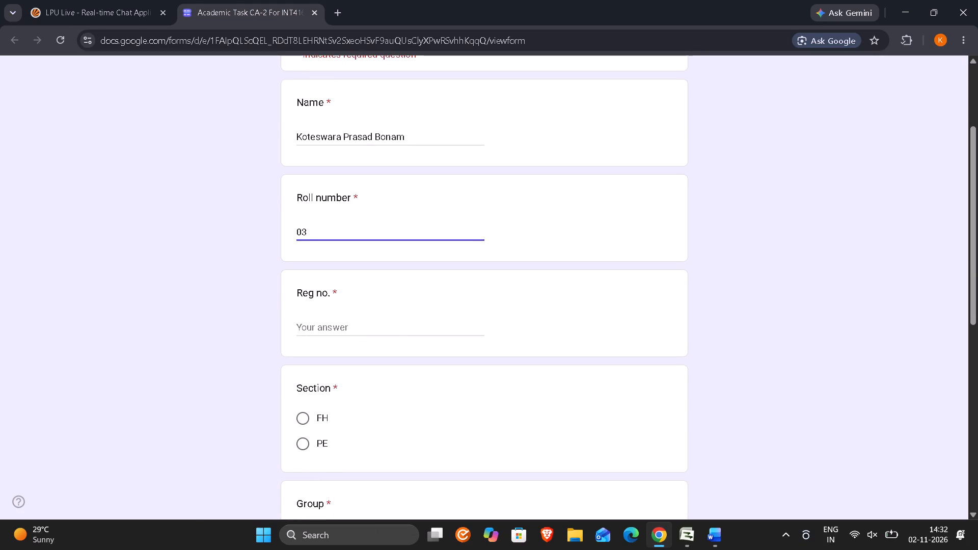
pyautogui.click(332, 327)
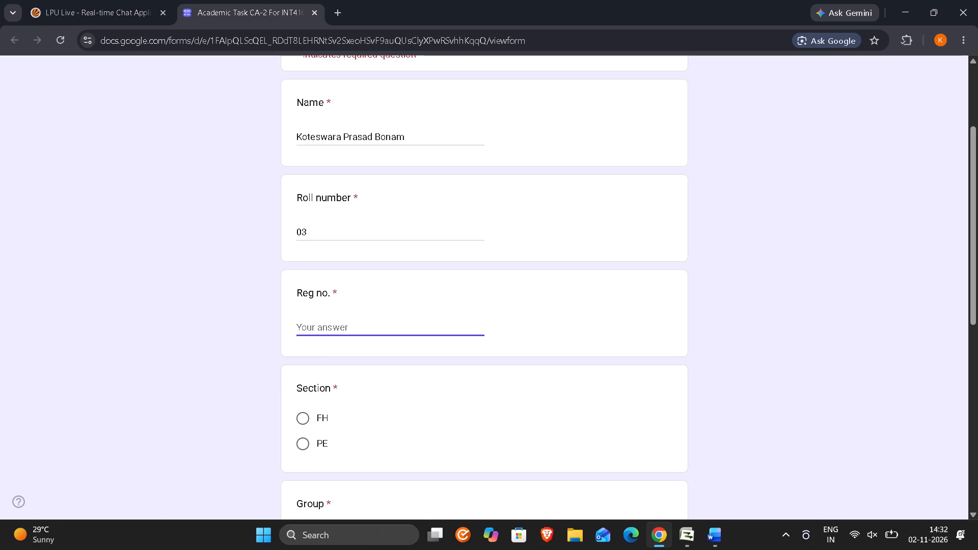
pyautogui.click(349, 236)
pyautogui.press('BackSpace')
pyautogui.press('BackSpace')
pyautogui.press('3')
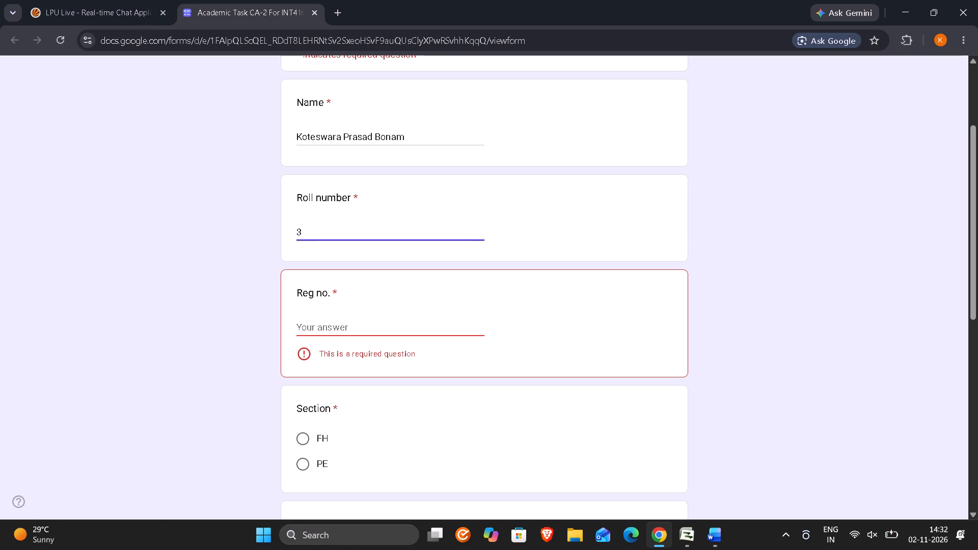
# Enter the student's registration number in the Reg no. answer.
pyautogui.click(347, 325)
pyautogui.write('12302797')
# Choose section PE and group G-1 in the form.
pyautogui.scroll(-2, 465, 396)
pyautogui.click(302, 312)
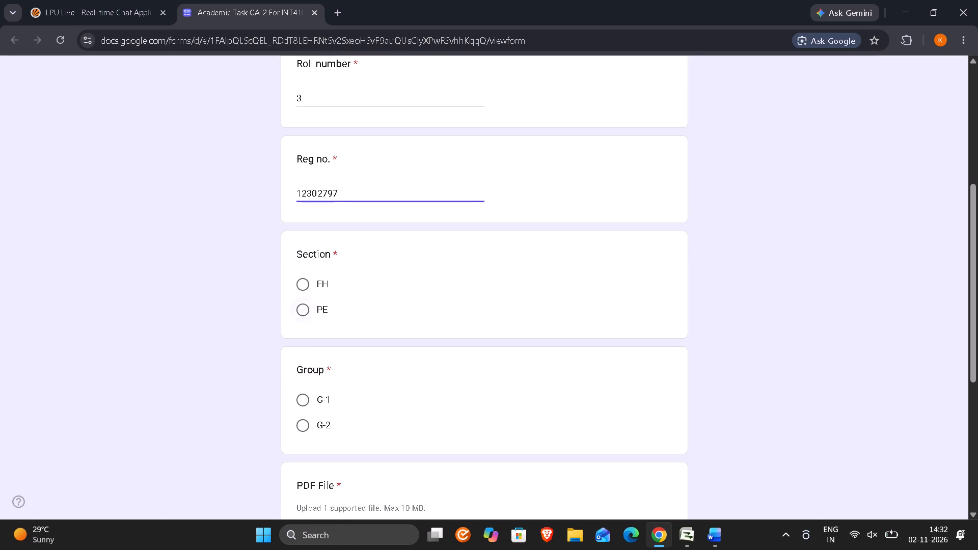
pyautogui.scroll(-1, 433, 358)
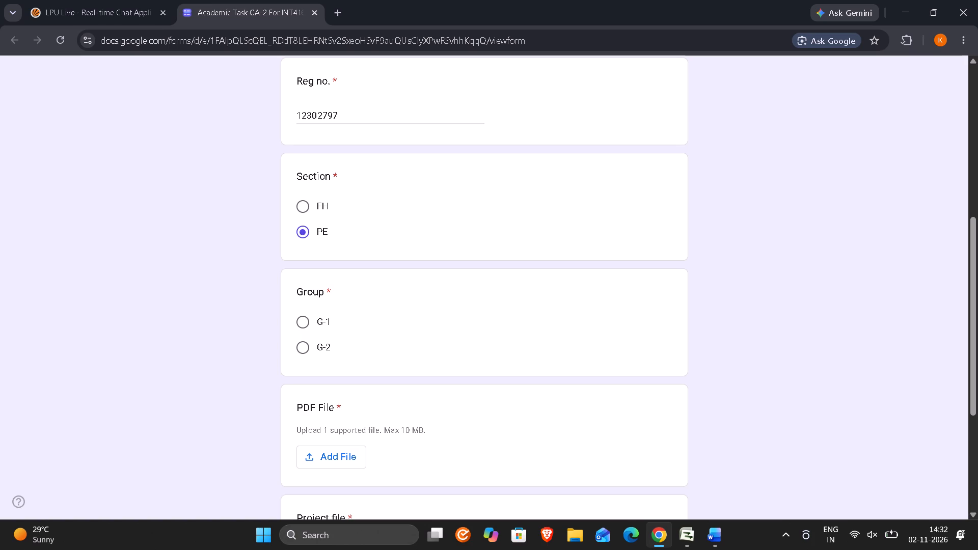
pyautogui.scroll(-1, 417, 316)
pyautogui.click(306, 300)
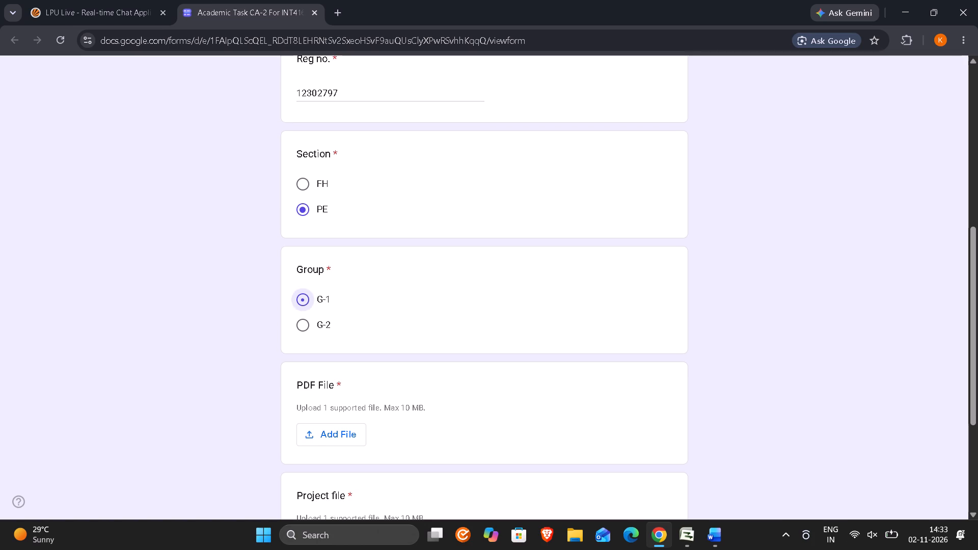
# Upload the SmartParkingManagement report PDF from the desktop to the form's PDF File question.
pyautogui.scroll(-1, 450, 321)
pyautogui.click(344, 367)
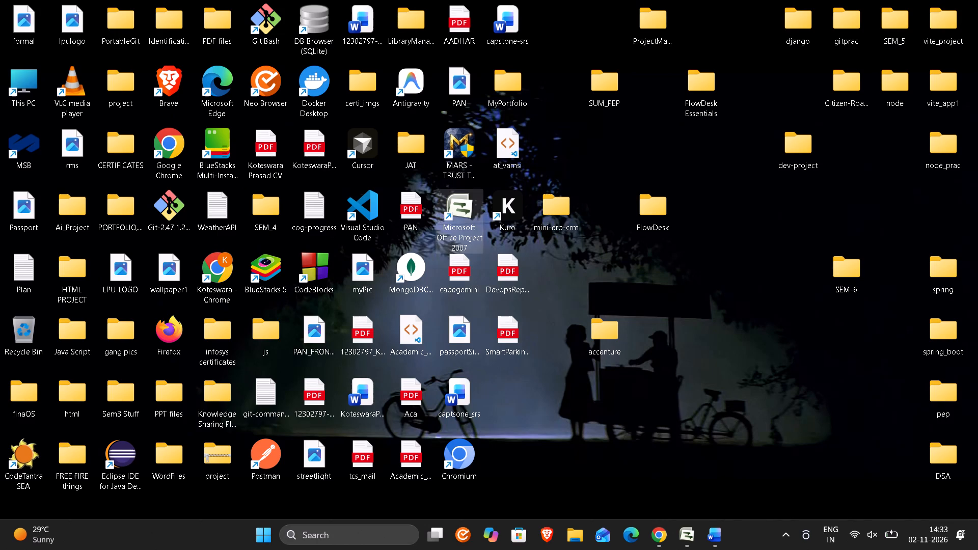
pyautogui.moveTo(507, 340); pyautogui.dragTo(737, 549)
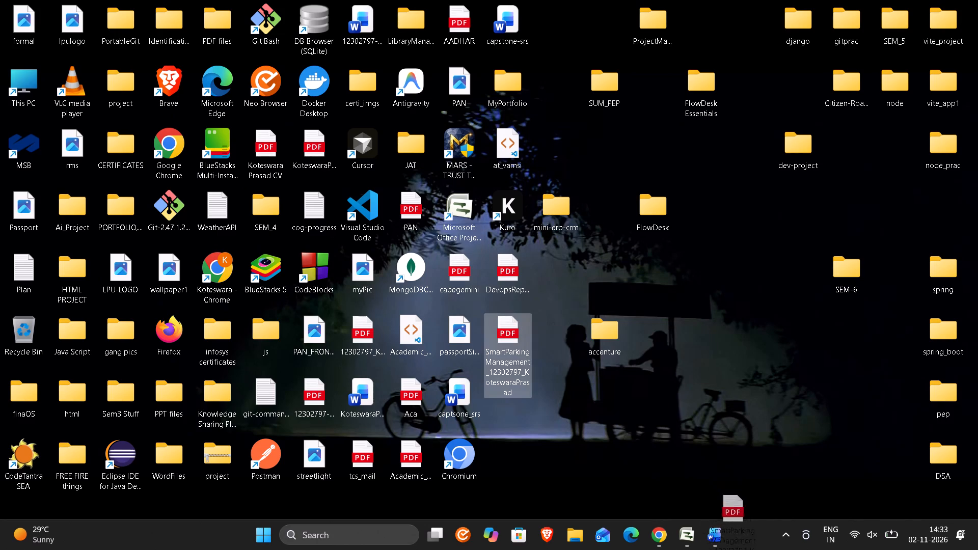
pyautogui.moveTo(737, 549); pyautogui.dragTo(456, 340)
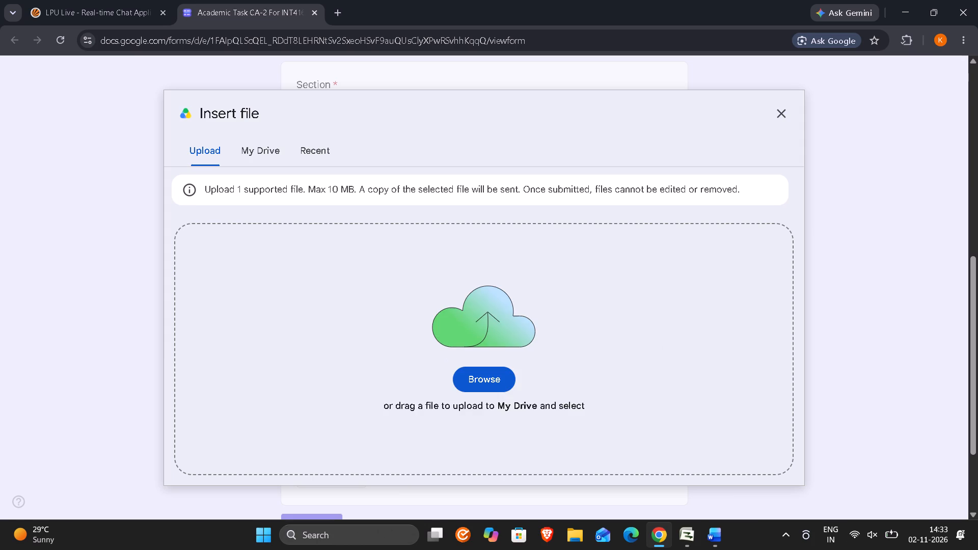
# Open the file upload for the form's Project file question.
pyautogui.scroll(-1, 456, 232)
pyautogui.scroll(-1, 468, 356)
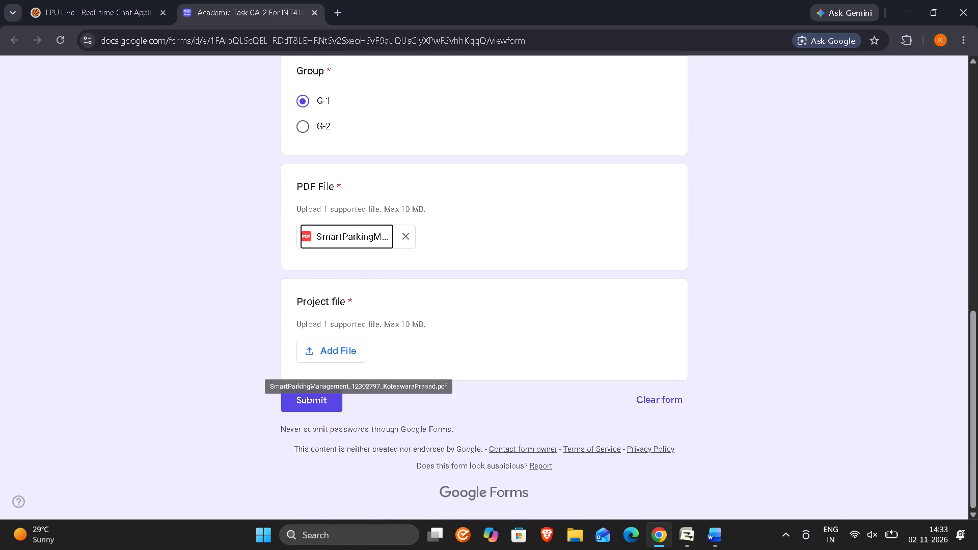
pyautogui.click(344, 345)
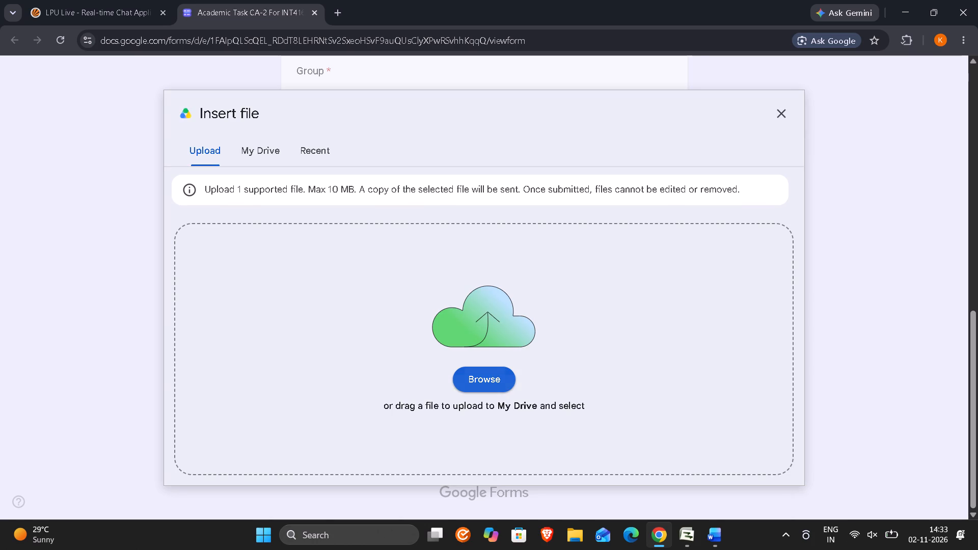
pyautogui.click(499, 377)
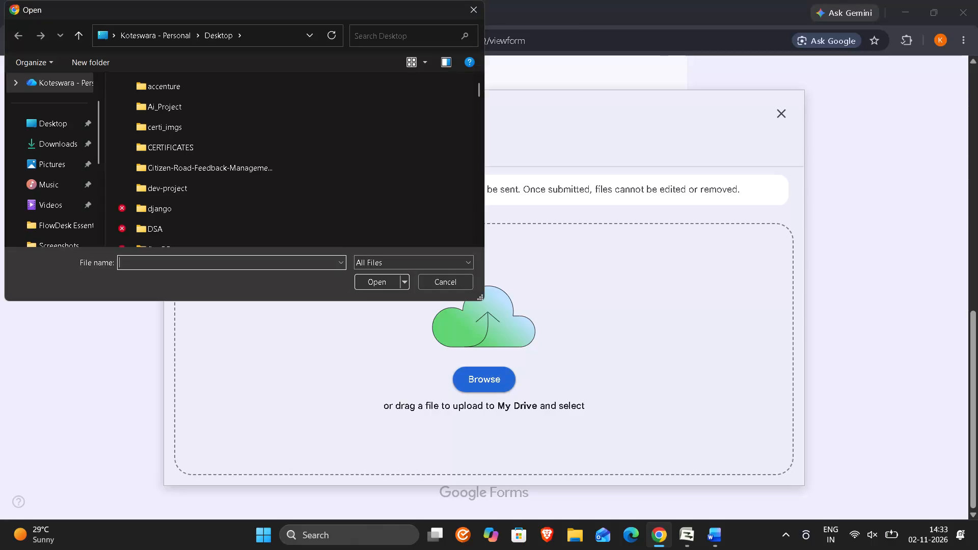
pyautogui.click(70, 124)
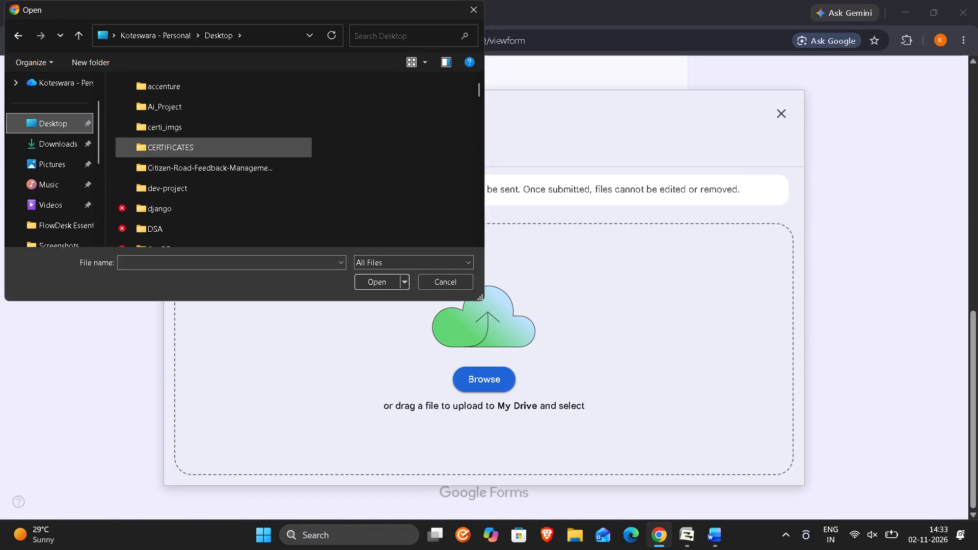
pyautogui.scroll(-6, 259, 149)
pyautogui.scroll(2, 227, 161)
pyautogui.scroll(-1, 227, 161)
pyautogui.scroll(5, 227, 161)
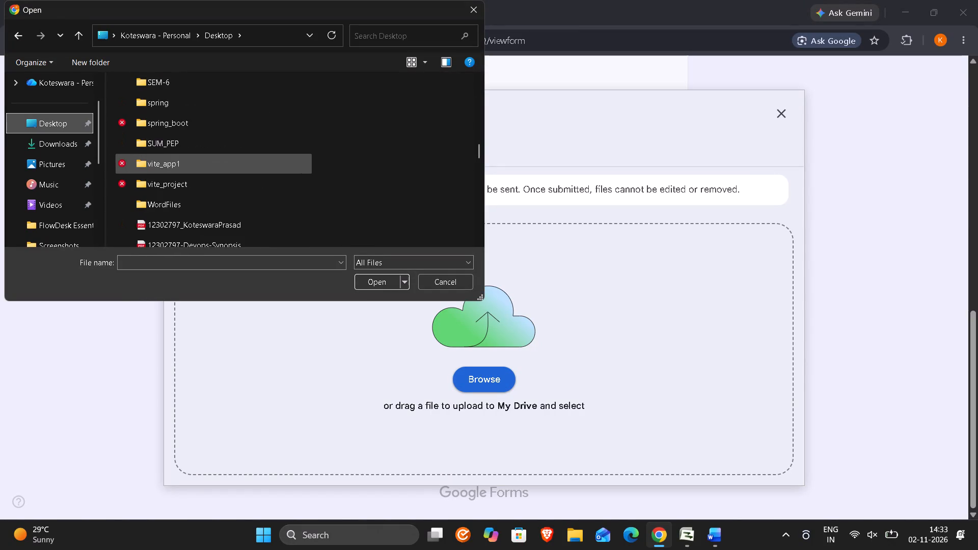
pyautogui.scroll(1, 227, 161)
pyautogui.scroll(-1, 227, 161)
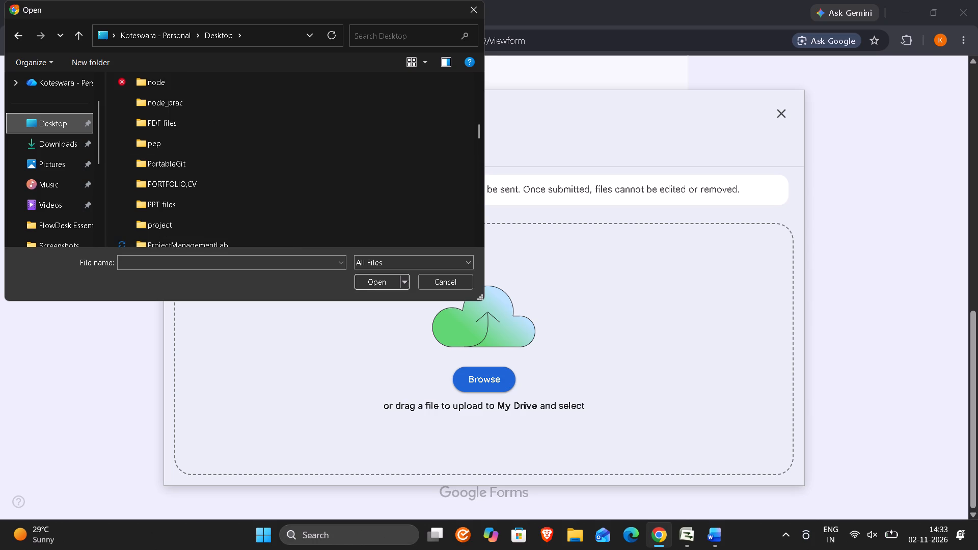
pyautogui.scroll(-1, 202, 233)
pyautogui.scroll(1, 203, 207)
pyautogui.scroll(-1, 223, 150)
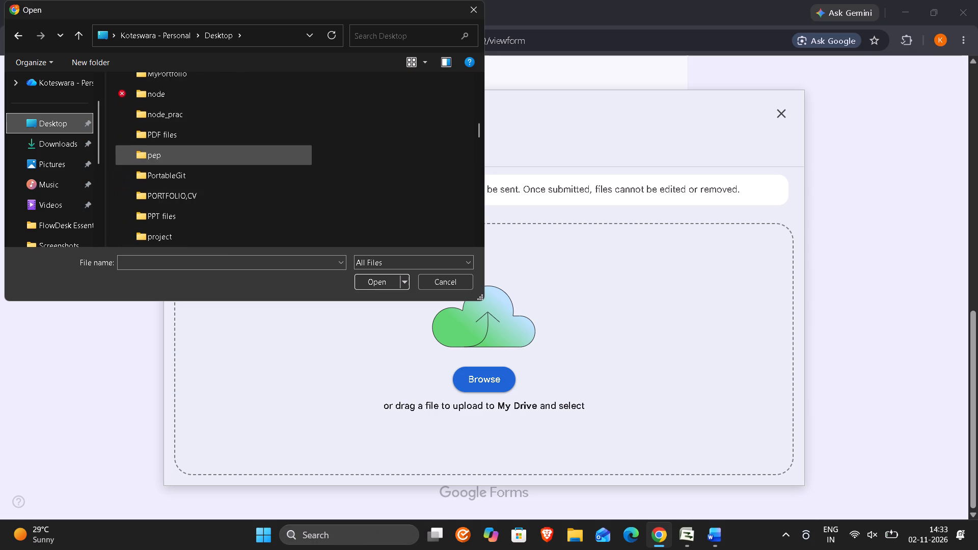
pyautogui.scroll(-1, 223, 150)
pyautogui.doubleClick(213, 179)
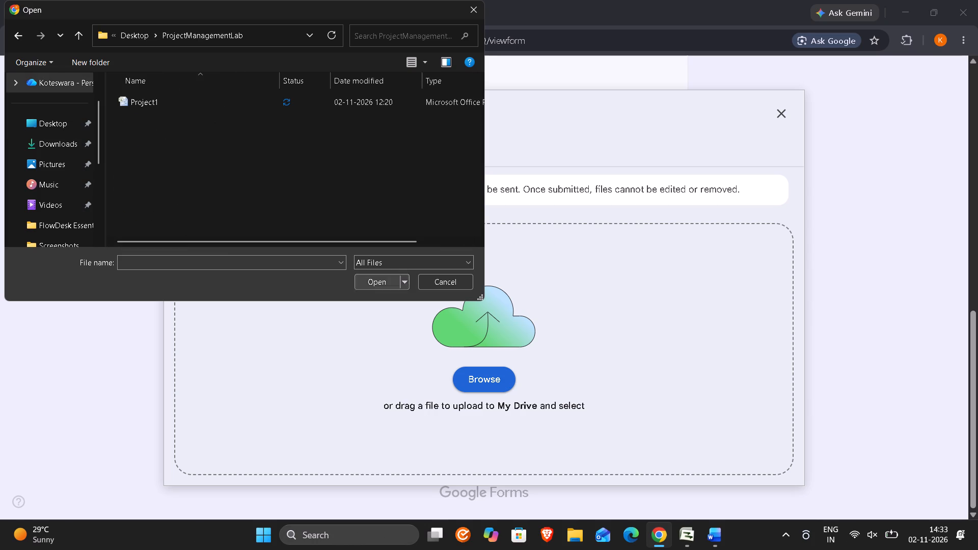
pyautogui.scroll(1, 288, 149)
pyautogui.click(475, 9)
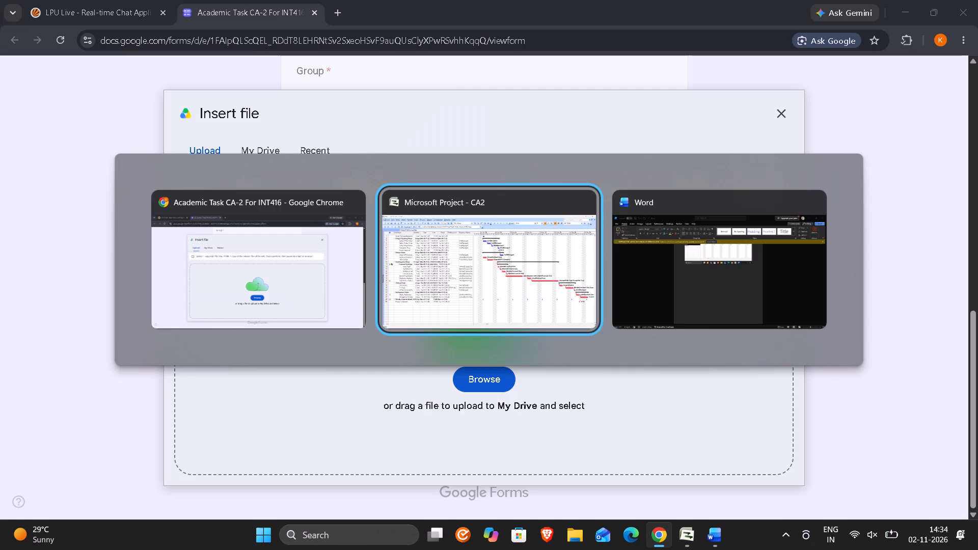
# Switch to Microsoft Project and start saving a copy of the CA2 project in the Desktop's ProjectManagementLab folder.
pyautogui.click(28, 23)
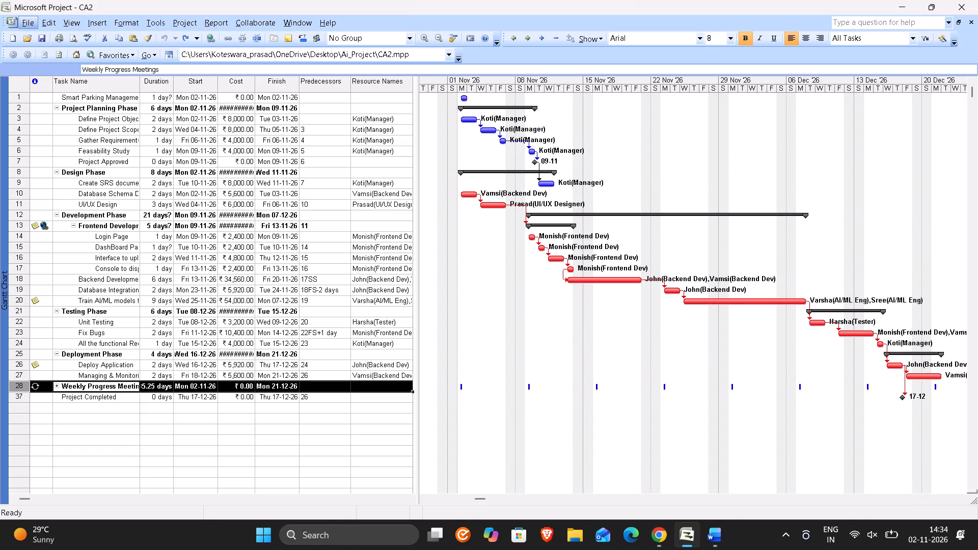
pyautogui.click(83, 104)
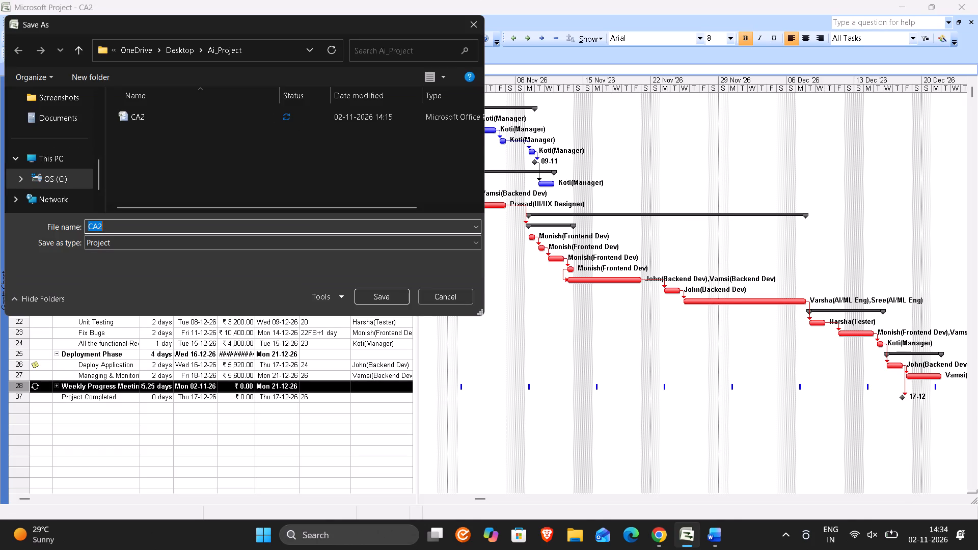
pyautogui.scroll(1, 151, 132)
pyautogui.scroll(1, 40, 157)
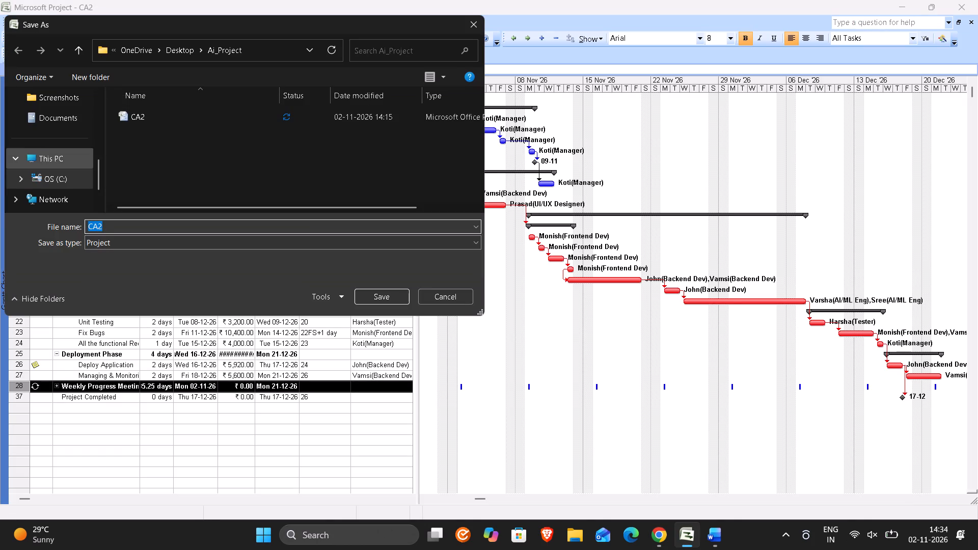
pyautogui.scroll(7, 40, 157)
pyautogui.click(57, 185)
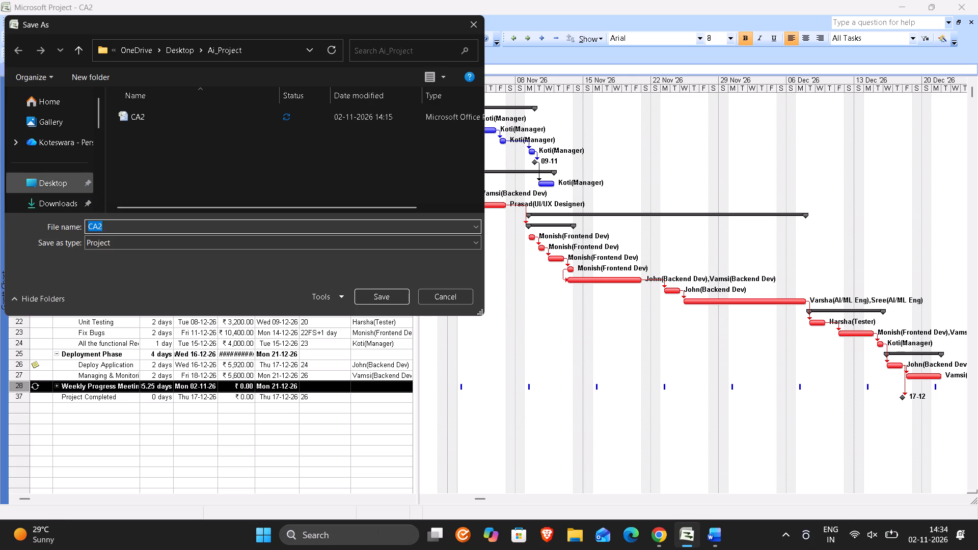
pyautogui.scroll(-6, 282, 127)
pyautogui.hscroll(1, 282, 127)
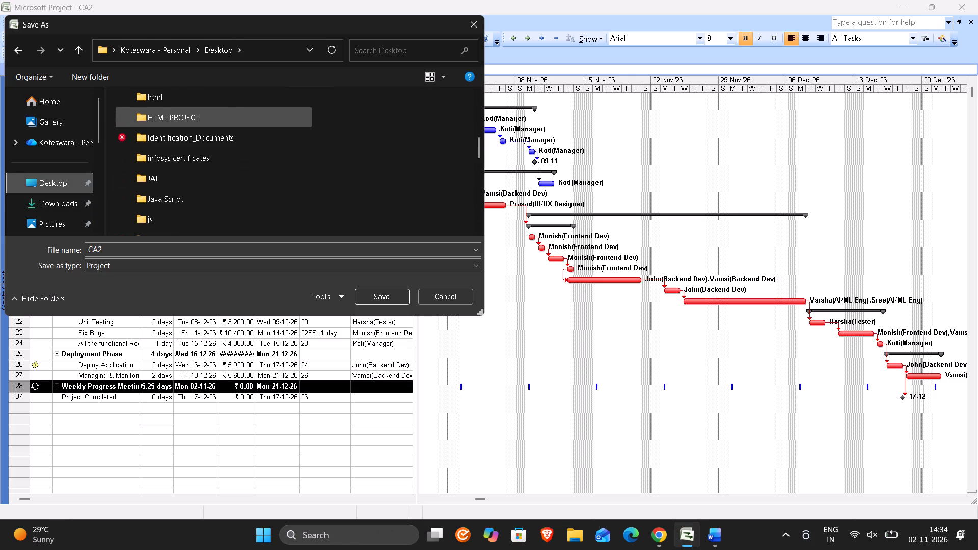
pyautogui.hscroll(1, 282, 127)
pyautogui.scroll(-2, 282, 127)
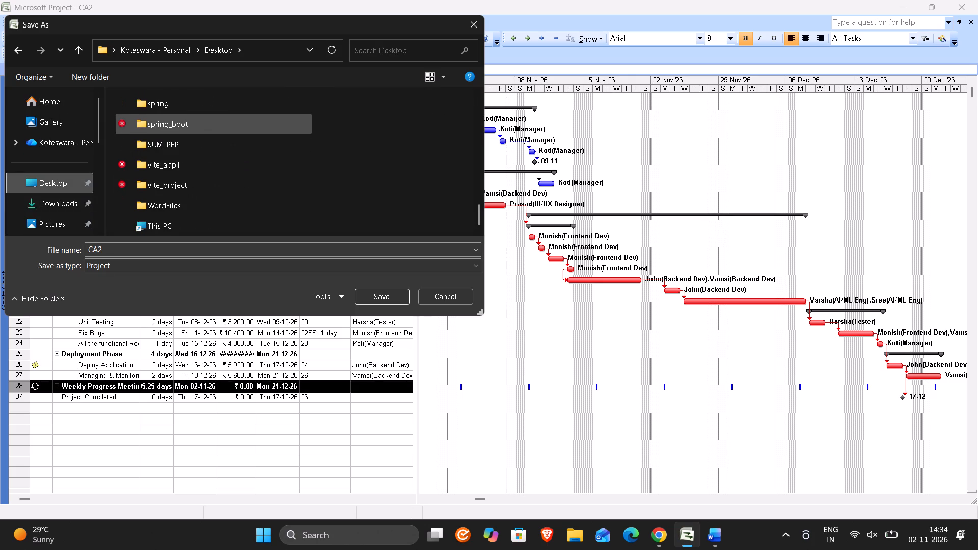
pyautogui.scroll(-6, 282, 127)
pyautogui.scroll(1, 282, 127)
pyautogui.scroll(-1, 282, 127)
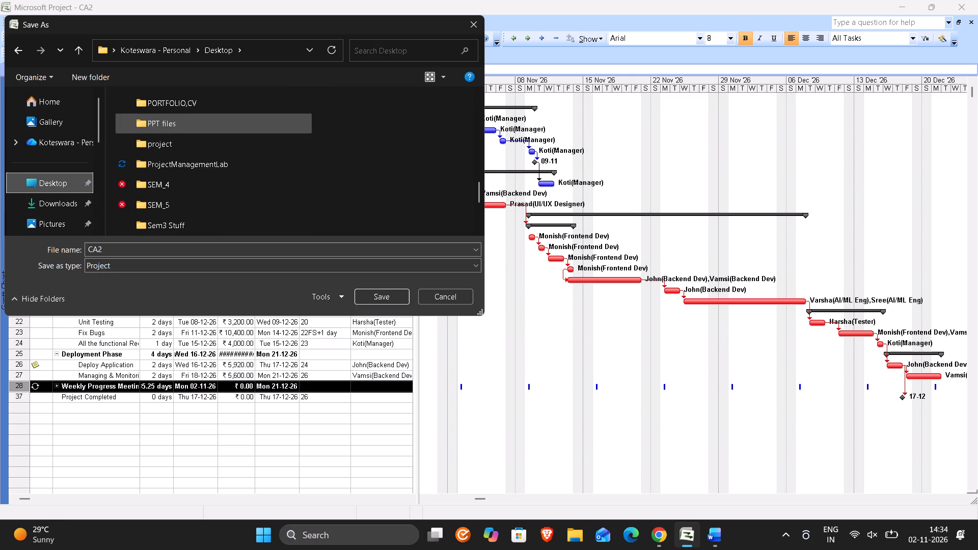
pyautogui.scroll(-1, 282, 127)
pyautogui.scroll(2, 282, 127)
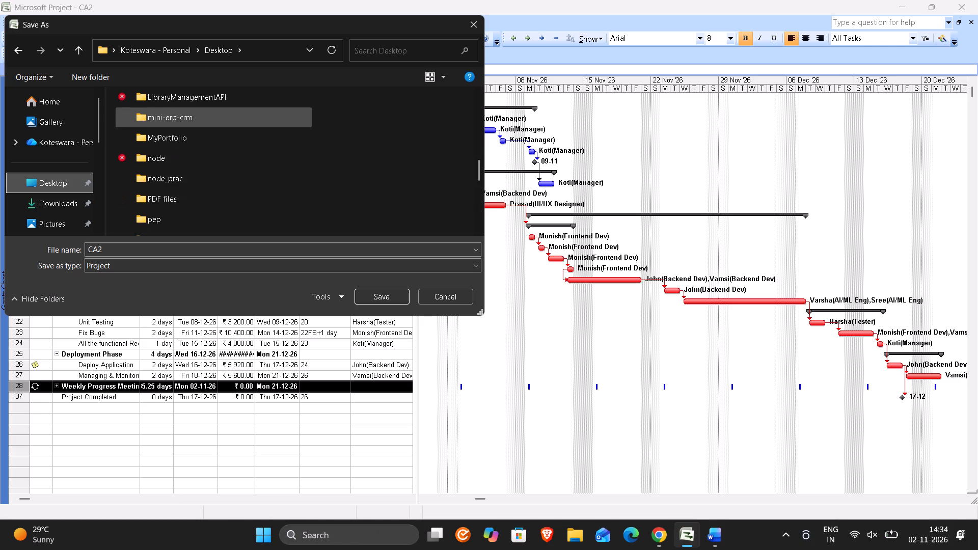
pyautogui.hscroll(1, 226, 107)
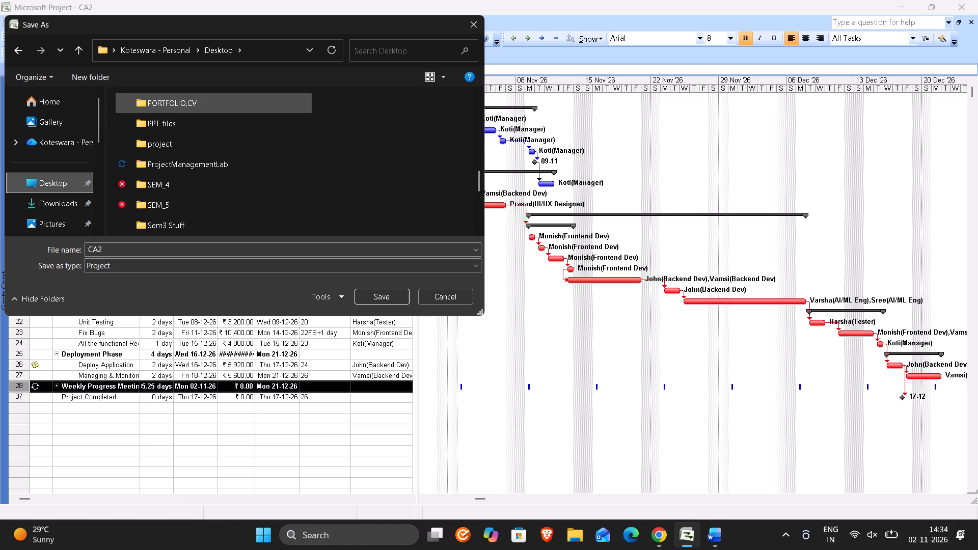
pyautogui.doubleClick(199, 163)
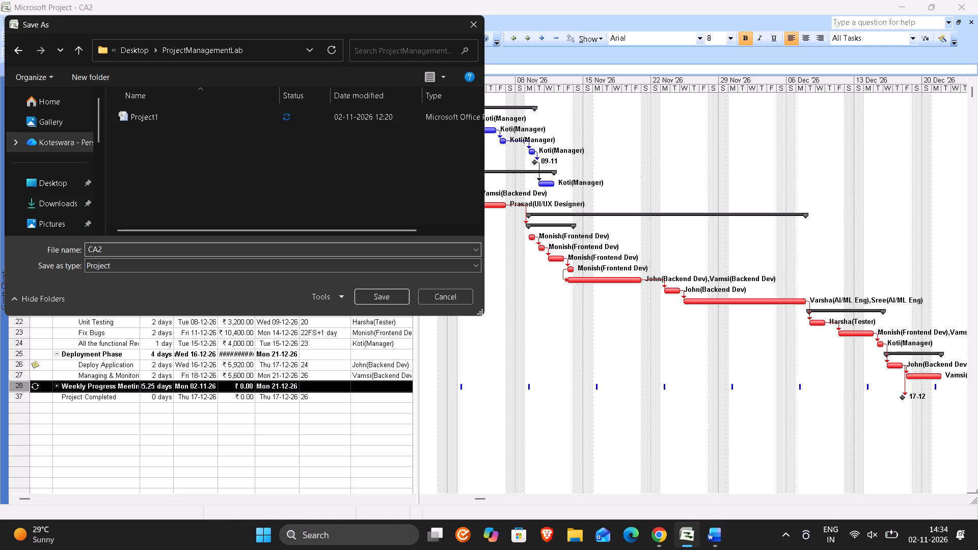
# Name the project copy with the student's registration number followed by _CA2 and save it in the ProjectManagementLab folder.
pyautogui.click(237, 249)
pyautogui.click(239, 246)
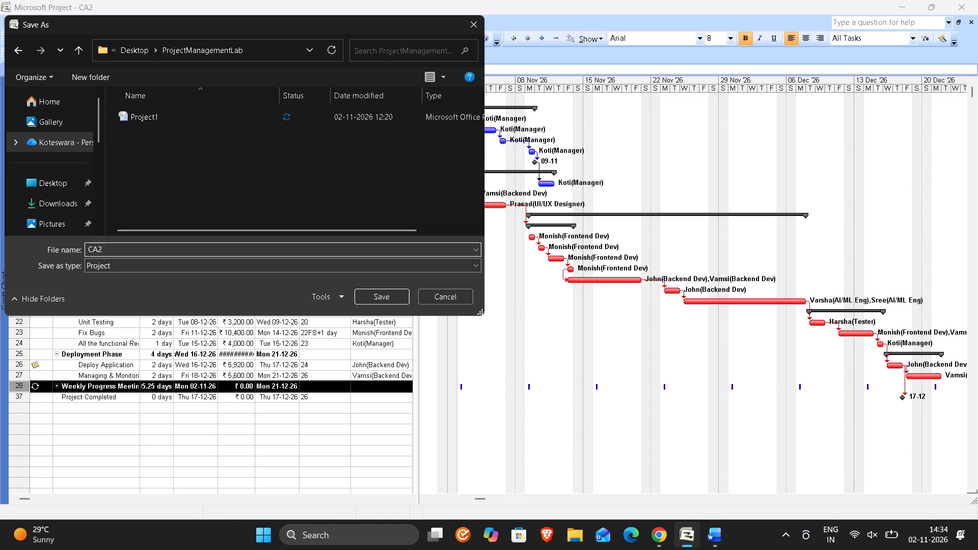
pyautogui.click(300, 251)
pyautogui.press('BackSpace')
pyautogui.press('BackSpace')
pyautogui.press('BackSpace')
pyautogui.press('BackSpace')
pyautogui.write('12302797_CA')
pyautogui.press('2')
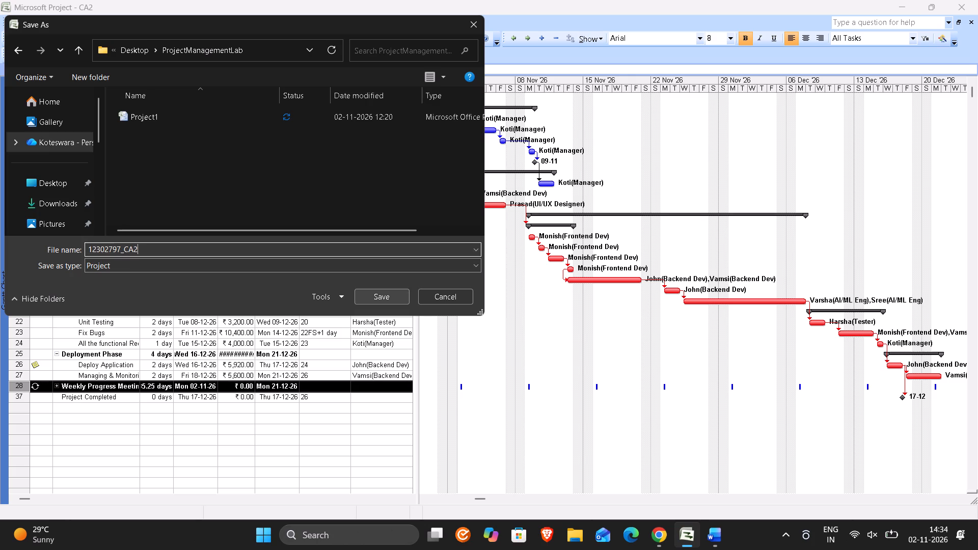
pyautogui.click(373, 298)
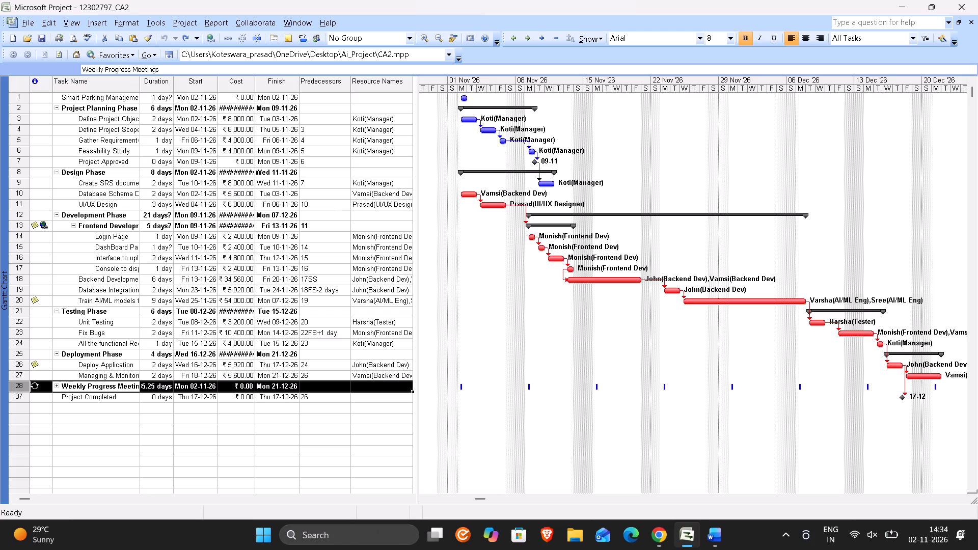
# Switch to Chrome and upload the _CA2 project file from the Desktop's ProjectManagementLab folder to the form's Project file question.
pyautogui.click(658, 536)
pyautogui.click(500, 379)
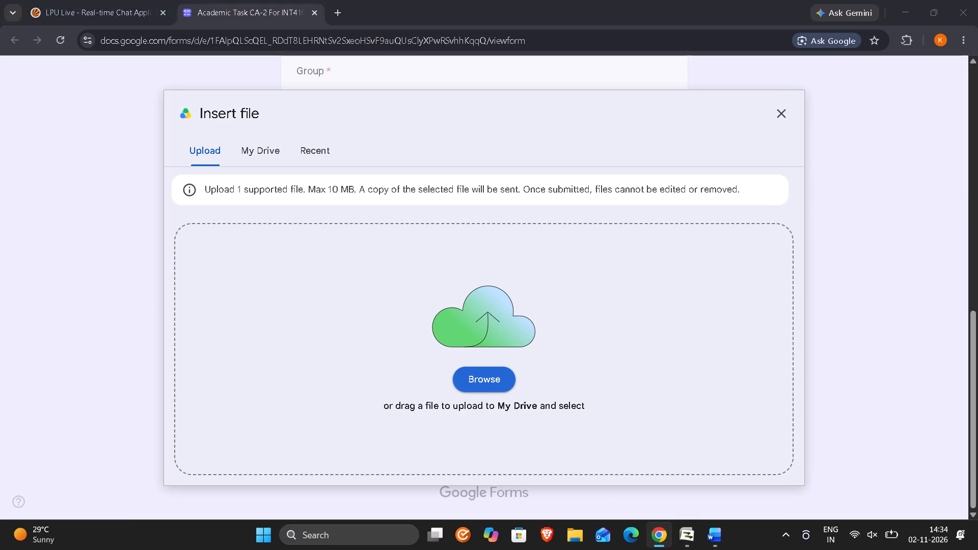
pyautogui.click(73, 126)
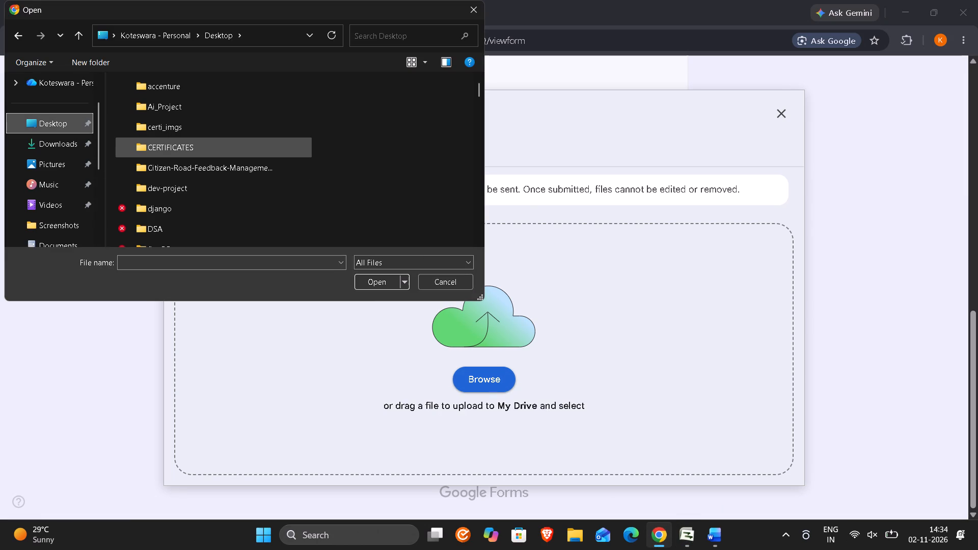
pyautogui.scroll(-3, 220, 150)
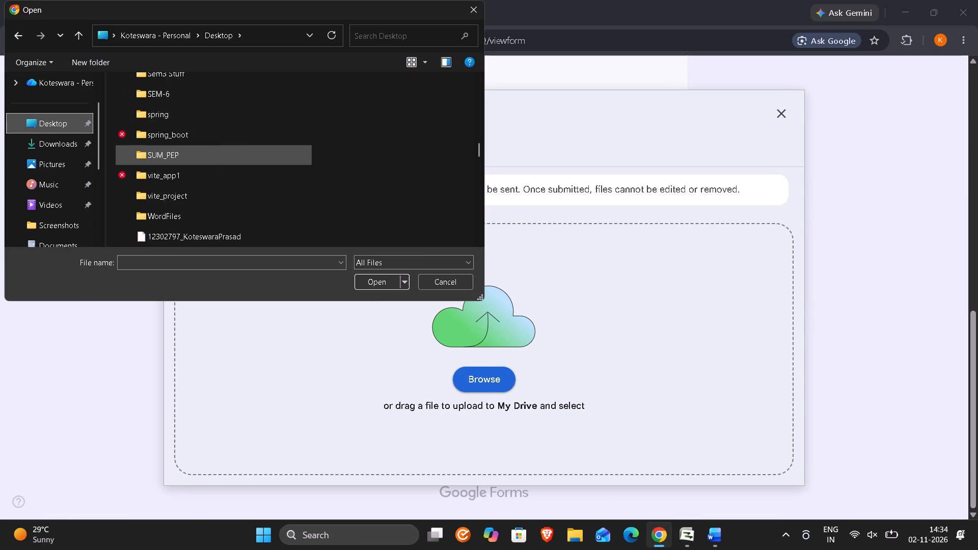
pyautogui.scroll(-1, 220, 150)
pyautogui.scroll(1, 220, 150)
pyautogui.doubleClick(205, 78)
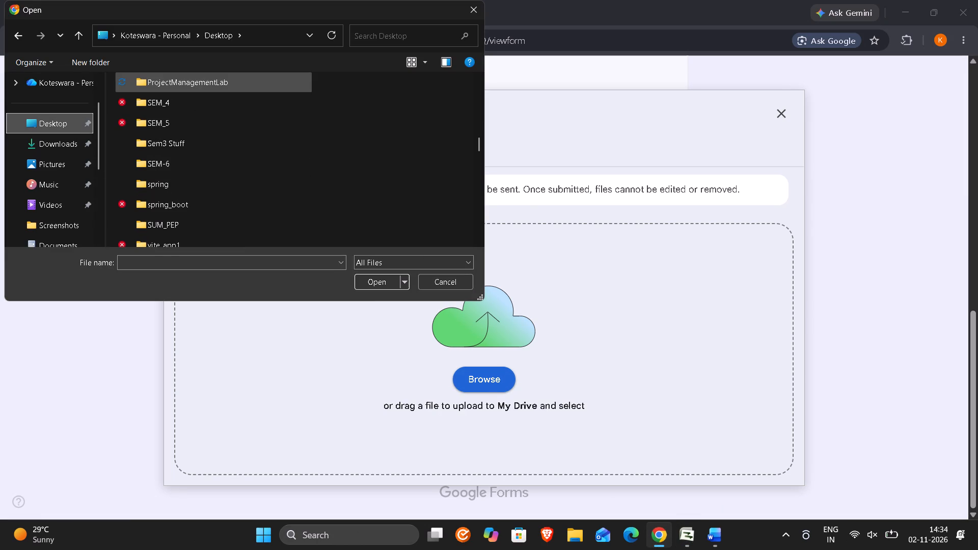
pyautogui.click(221, 106)
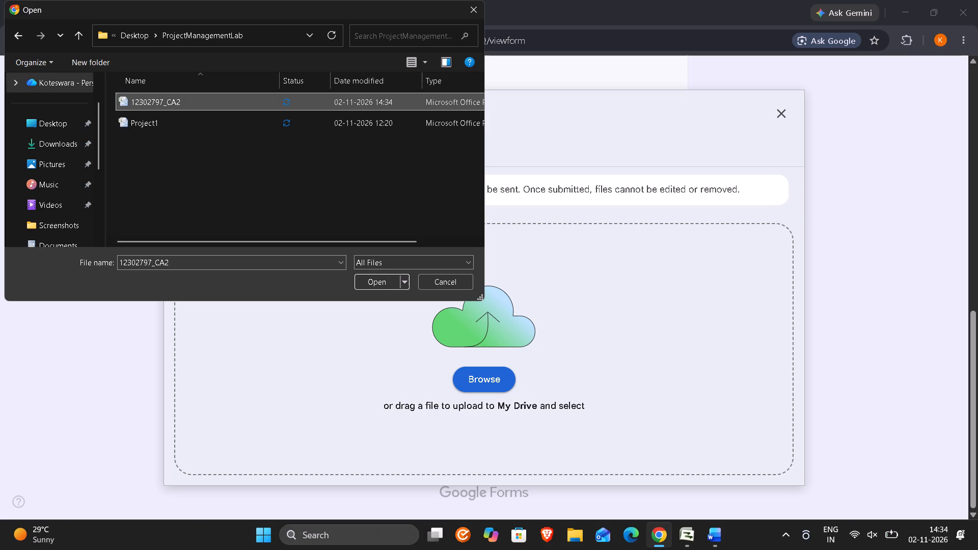
pyautogui.click(363, 281)
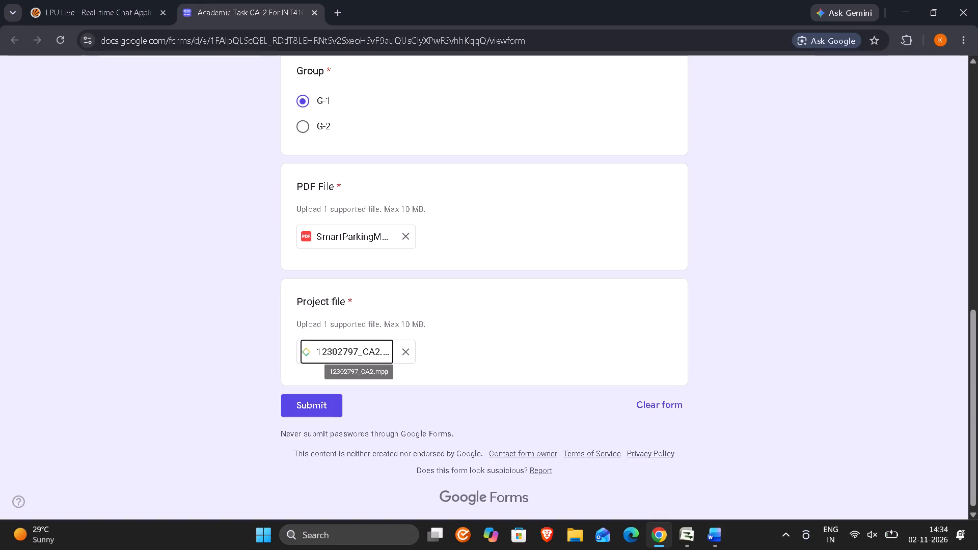
pyautogui.click(501, 363)
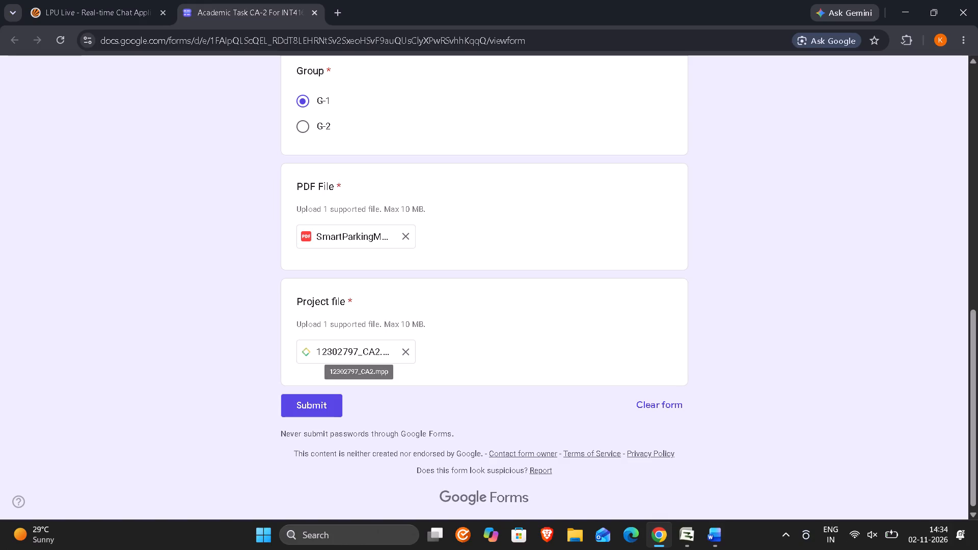
# Review the answers from the top of the INT416 CA-2 form and submit it.
pyautogui.scroll(4, 501, 365)
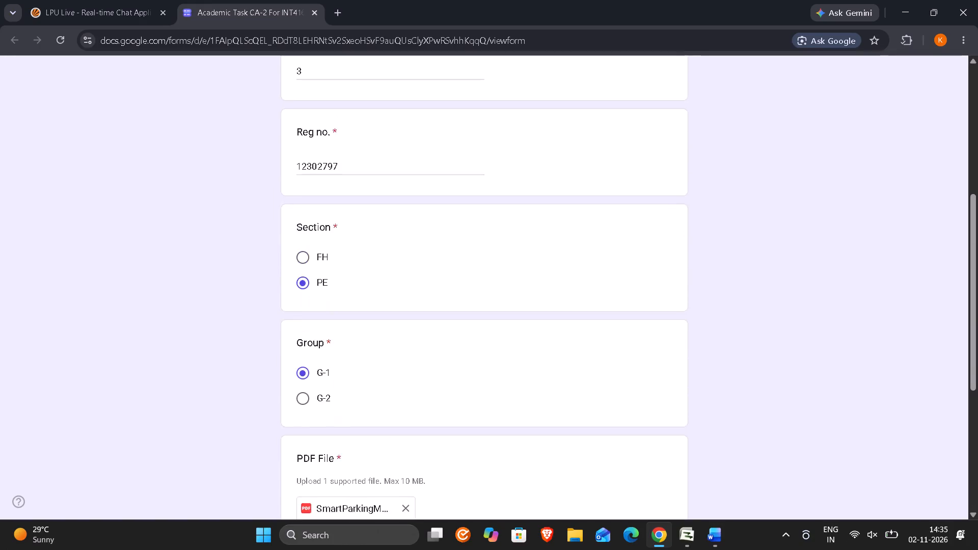
pyautogui.scroll(3, 501, 365)
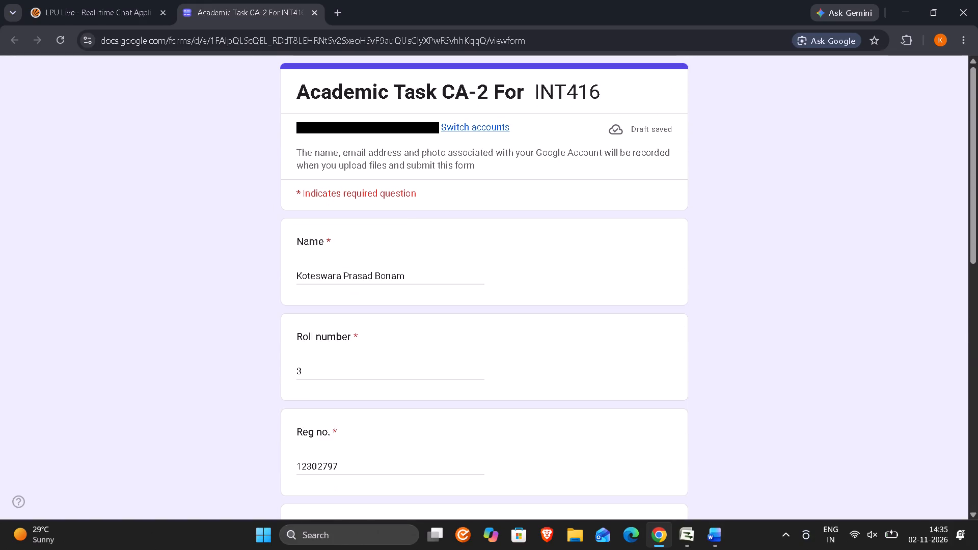
pyautogui.scroll(-6, 501, 365)
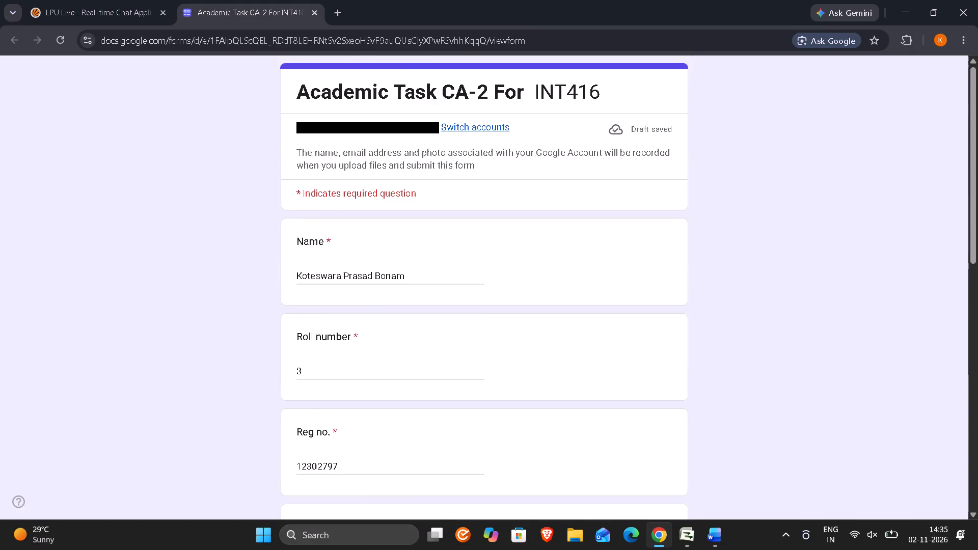
pyautogui.scroll(-4, 501, 365)
pyautogui.click(311, 413)
pyautogui.click(320, 407)
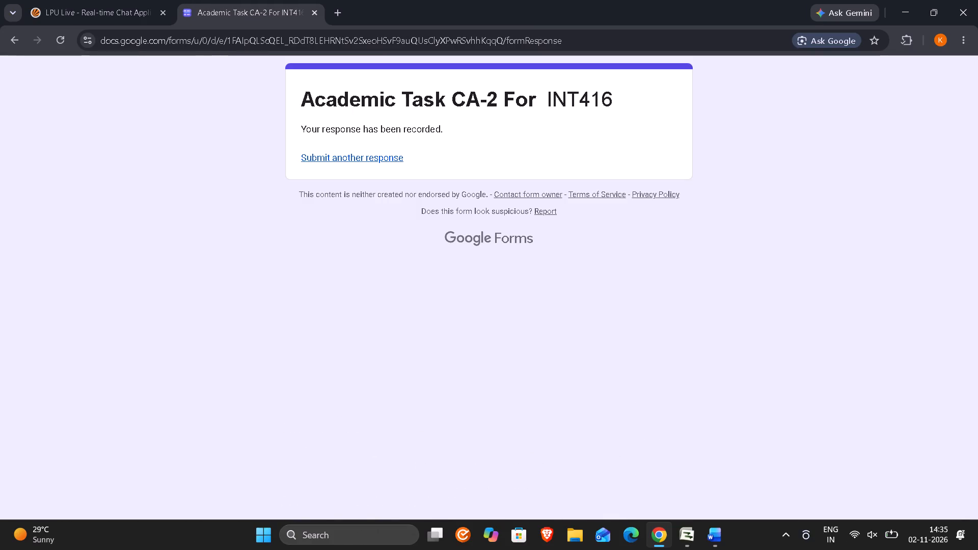
# Close the Chrome, Microsoft Project and Word windows to get back to the desktop.
pyautogui.click(977, 0)
pyautogui.click(977, 0)
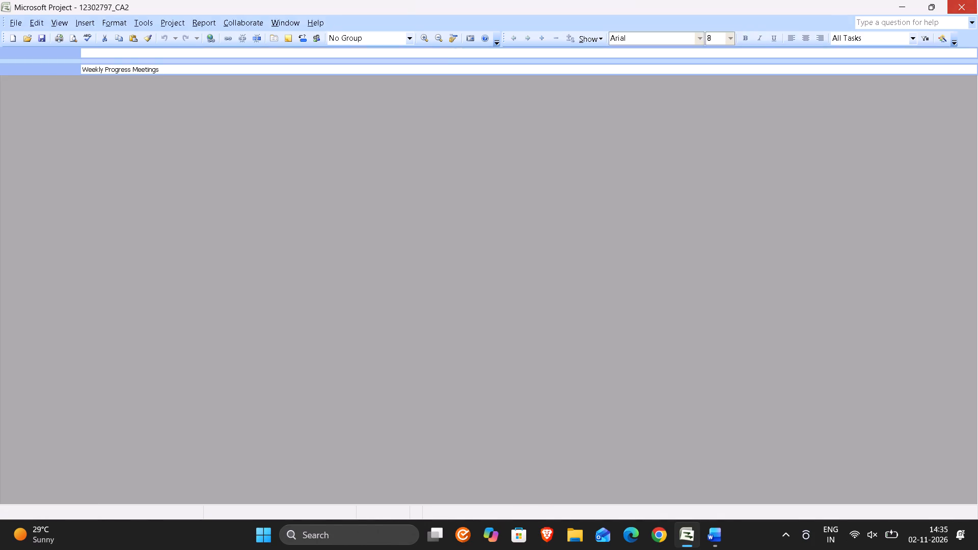
pyautogui.click(977, 0)
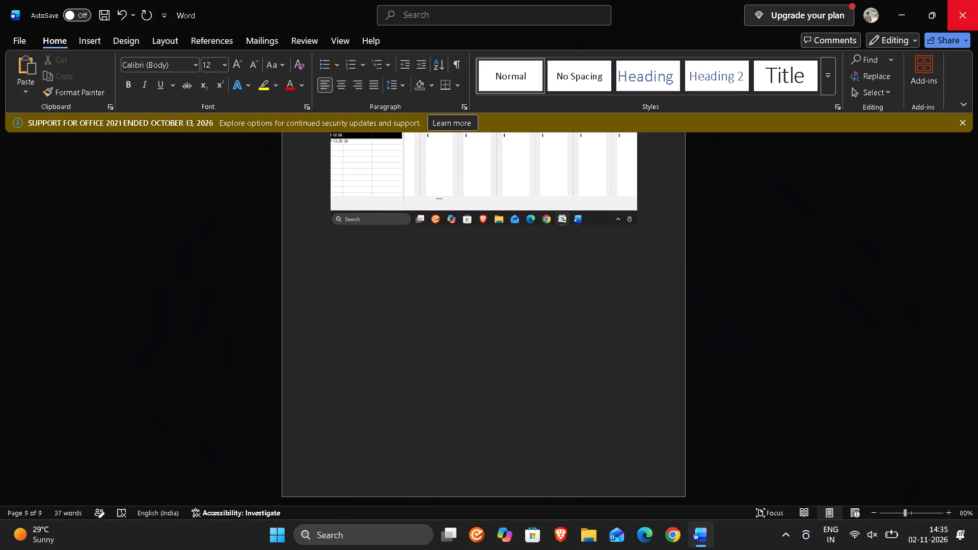
pyautogui.click(977, 0)
pyautogui.click(479, 336)
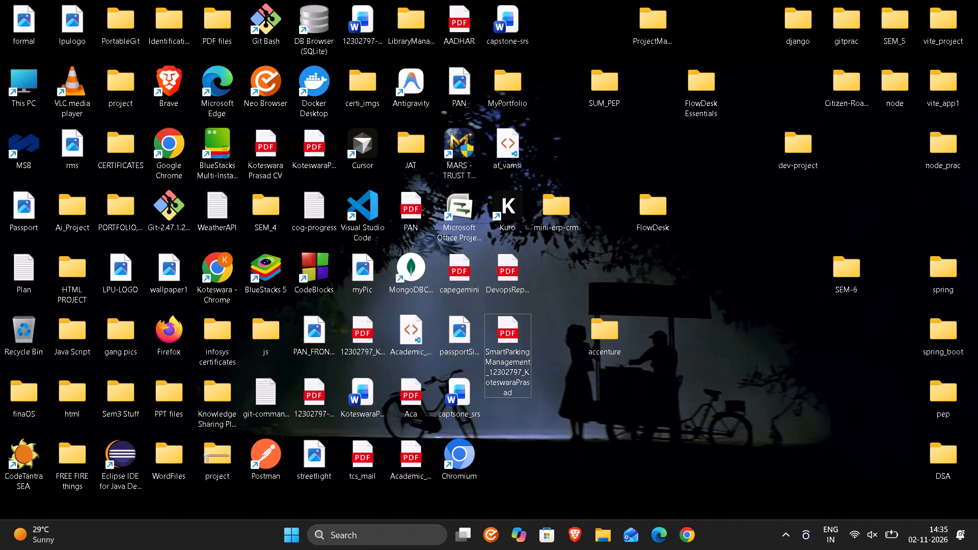
# Shut down the computer from the desktop.
pyautogui.click(824, 387)
pyautogui.hotkey('alt', 'F4')
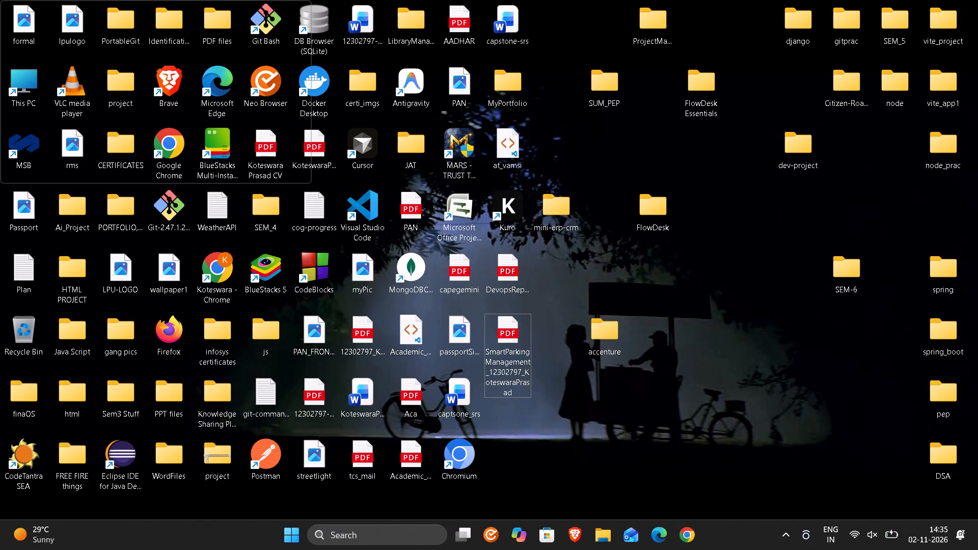
pyautogui.press('Right')
pyautogui.press('Right')
pyautogui.press('Right')
pyautogui.press('Left')
pyautogui.press('Left')
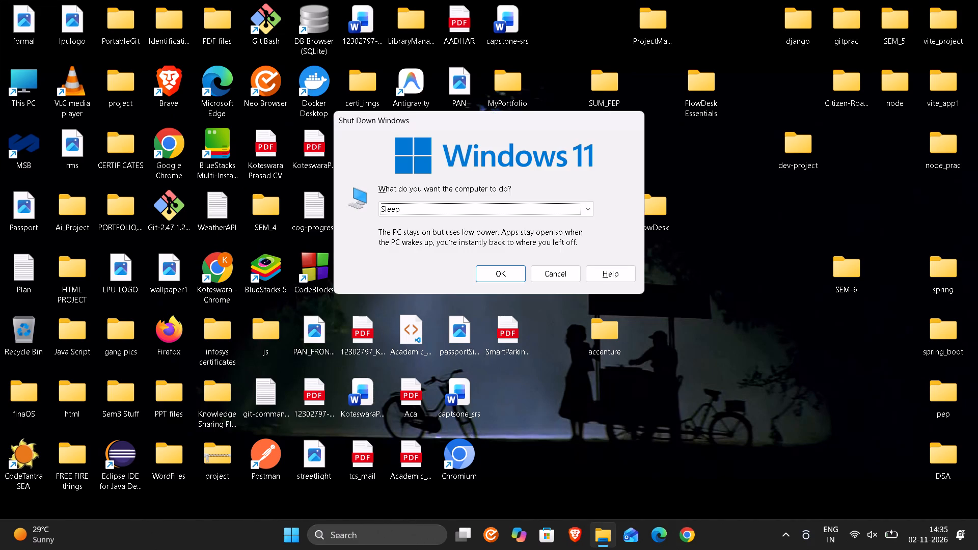
pyautogui.press('Right')
pyautogui.press('Return')
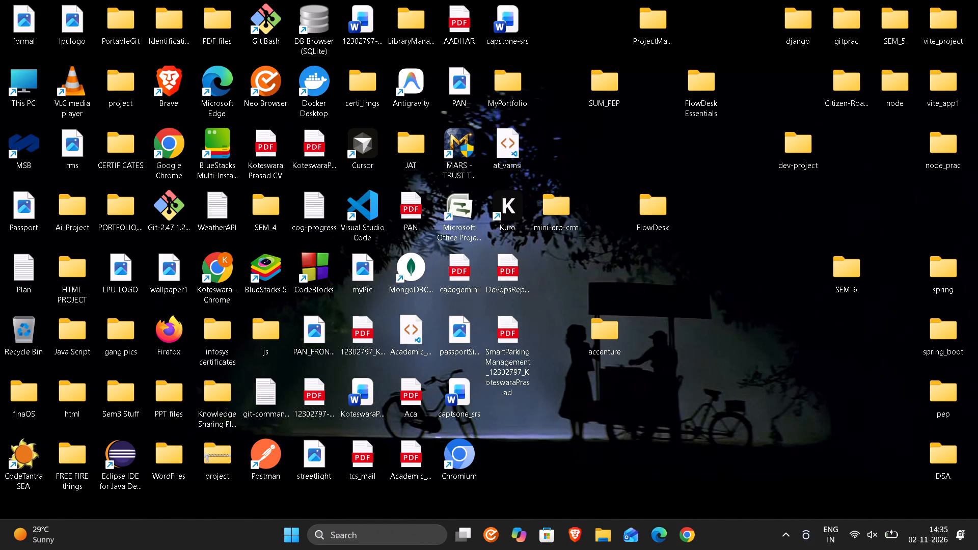